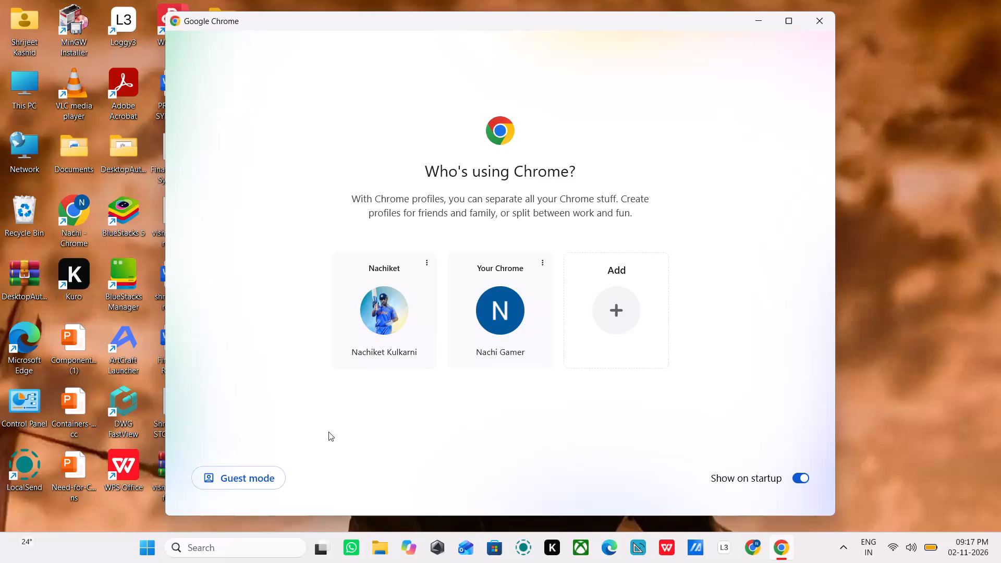
Open a browser window in Guest mode from the profile chooser.
{"action": "left_click", "coordinate": [253, 480]}
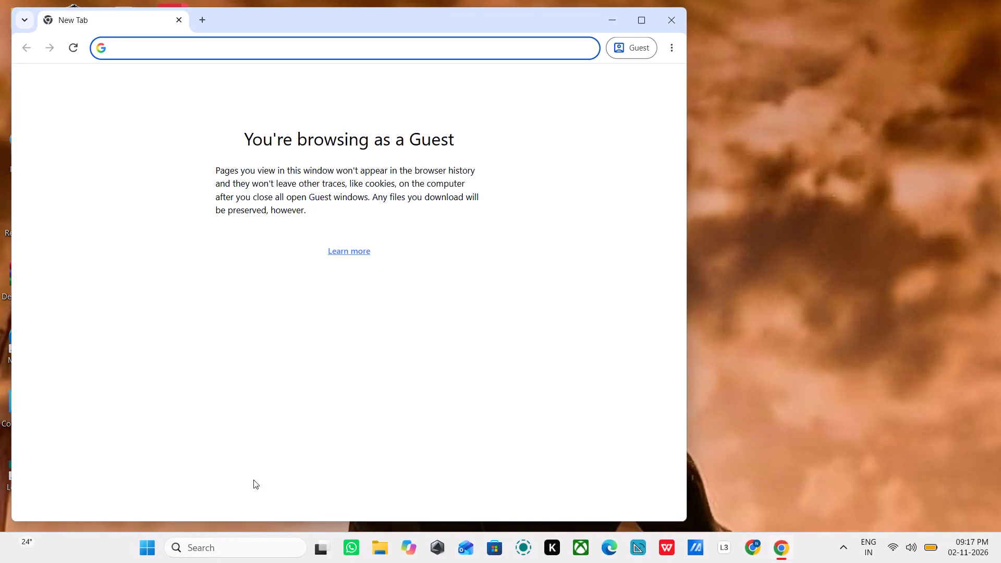
Search Google for the SPPU login page.
{"action": "key", "text": "s"}
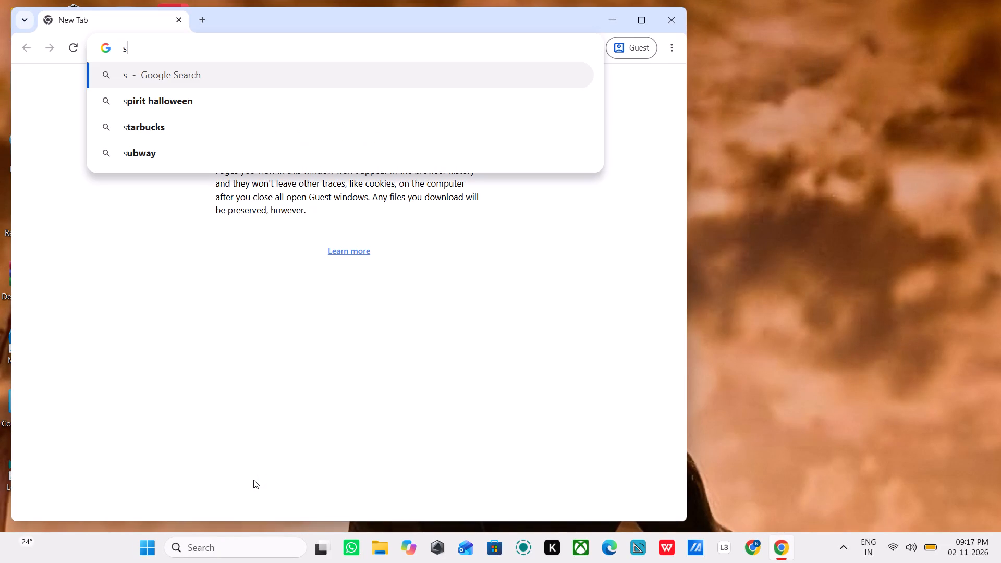
{"action": "type", "text": "ppu"}
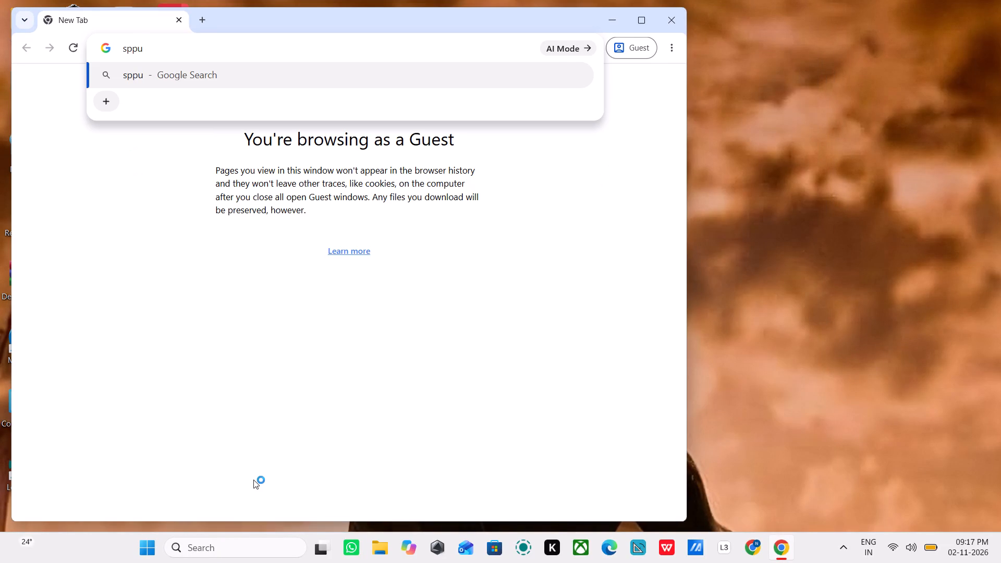
{"action": "key", "text": "space"}
{"action": "type", "text": "logi"}
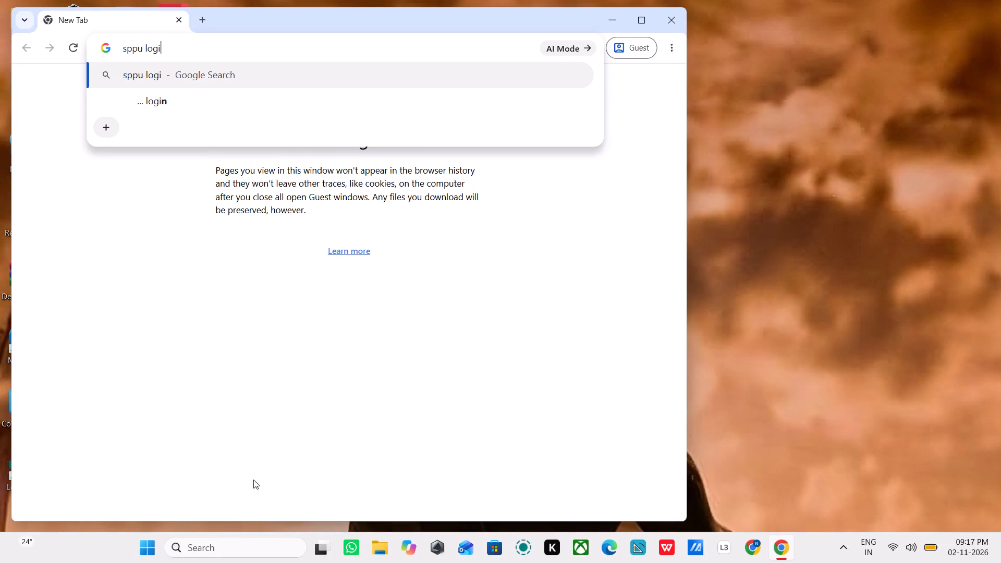
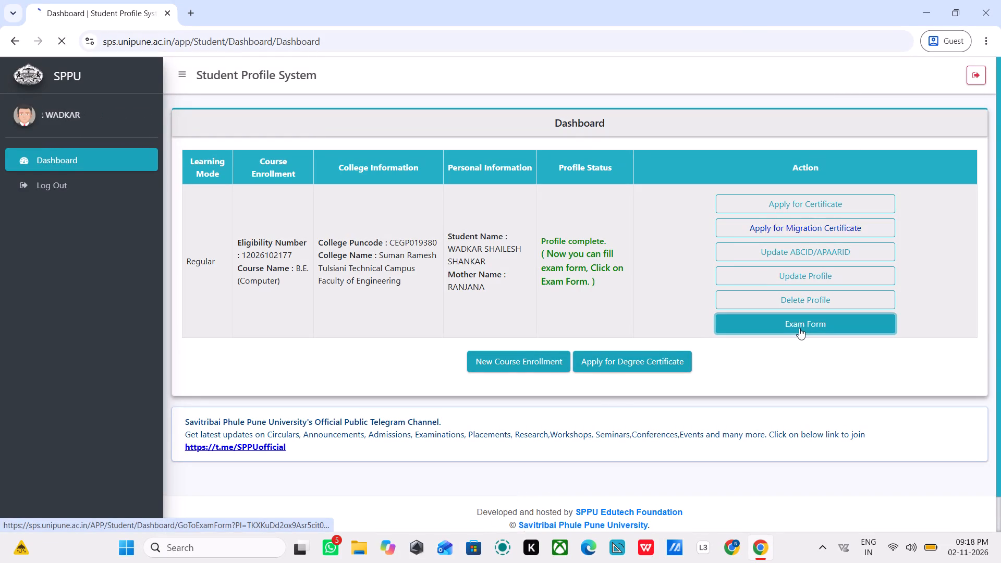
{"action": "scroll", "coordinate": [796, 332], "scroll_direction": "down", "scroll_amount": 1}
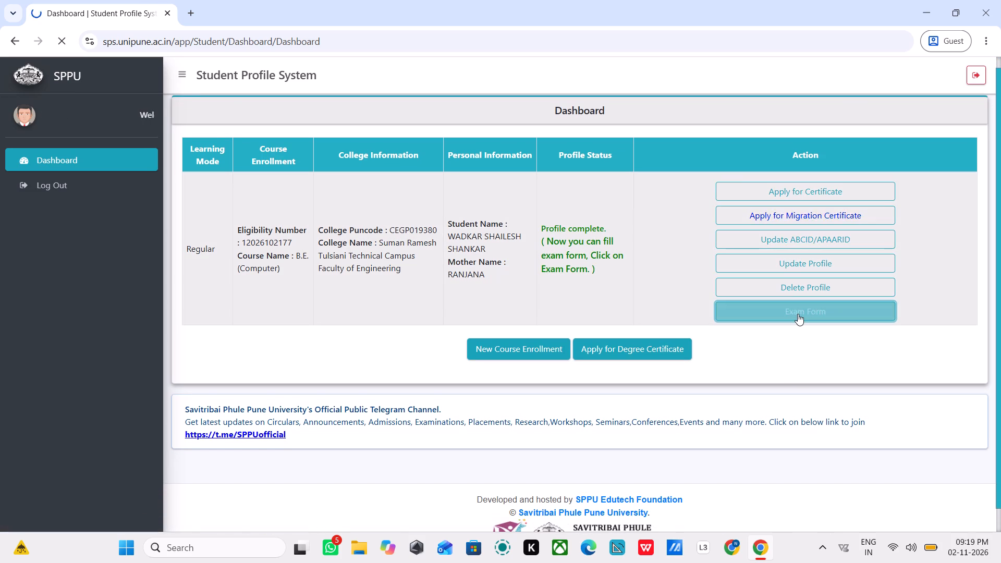
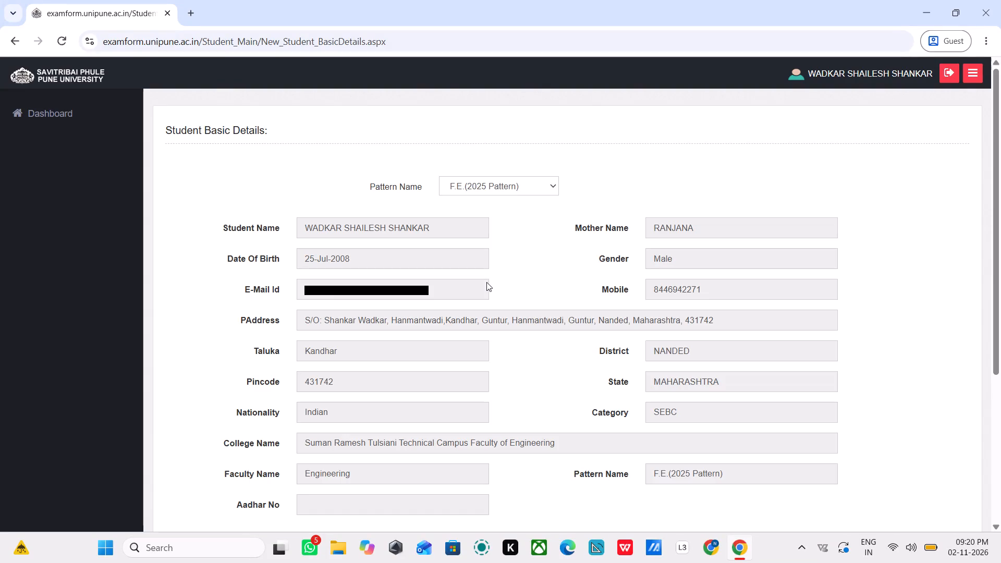
Choose F.E.(2025 Pattern) as the pattern name in the student basic details and continue to the exam form's subject selection.
{"action": "left_click", "coordinate": [500, 178]}
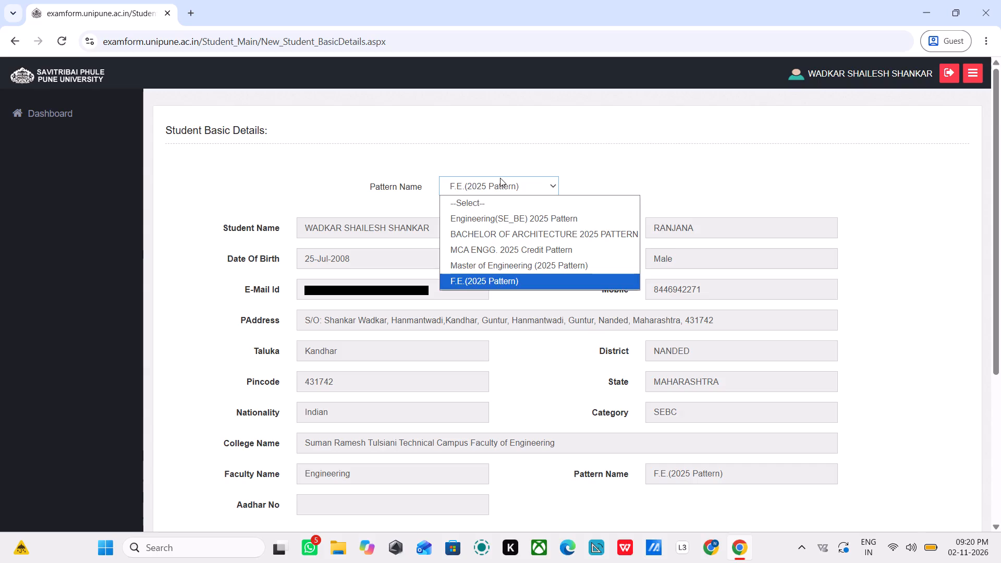
{"action": "left_click", "coordinate": [536, 283]}
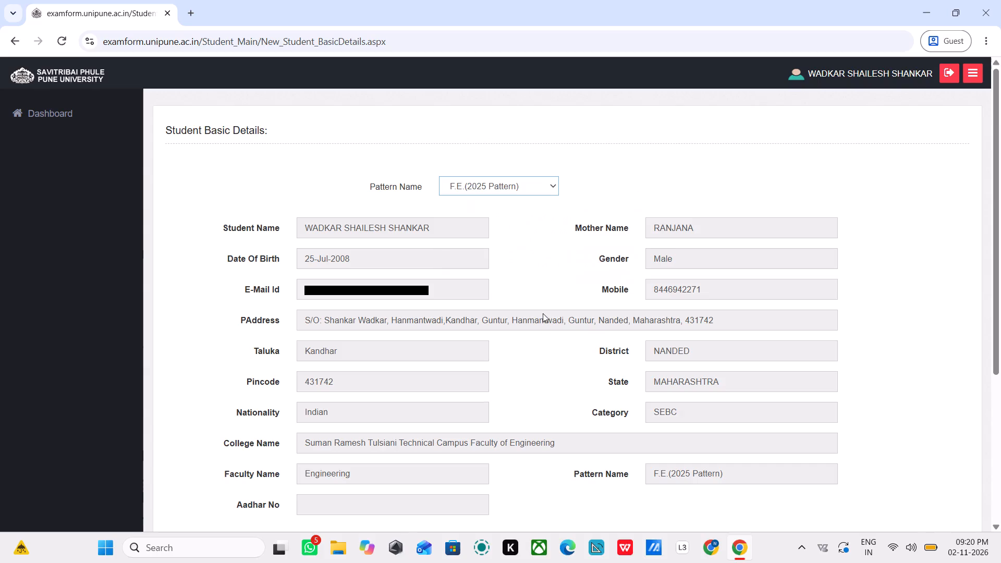
{"action": "scroll", "coordinate": [549, 344], "scroll_direction": "down", "scroll_amount": 4}
{"action": "left_click", "coordinate": [547, 471]}
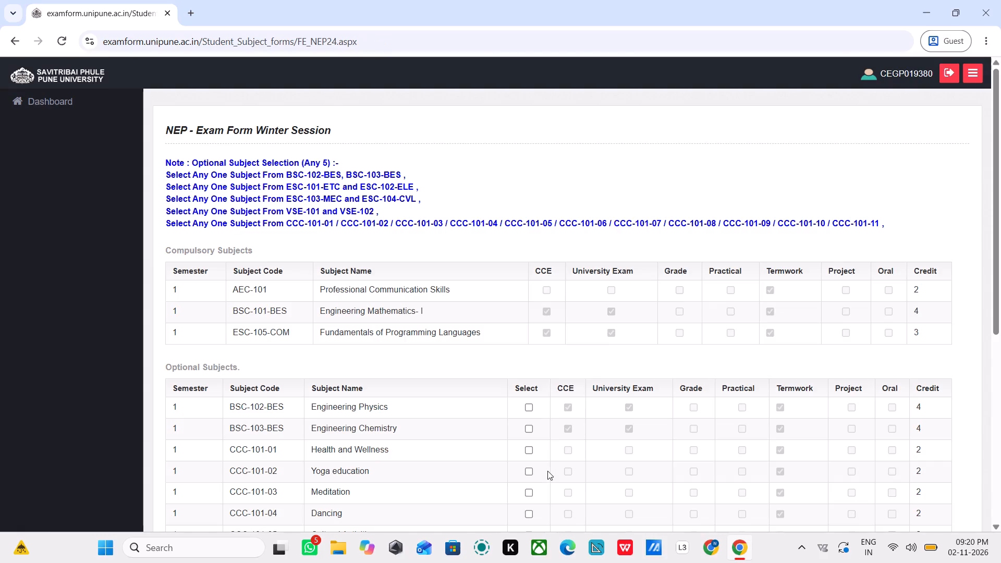
Select optional subjects Engineering Physics, Health and Wellness, Basic Electrical Engineering, Engineering Graphics and Manufacturing Practice Workshop, and save the selection to continue.
{"action": "scroll", "coordinate": [547, 471], "scroll_direction": "down", "scroll_amount": 2}
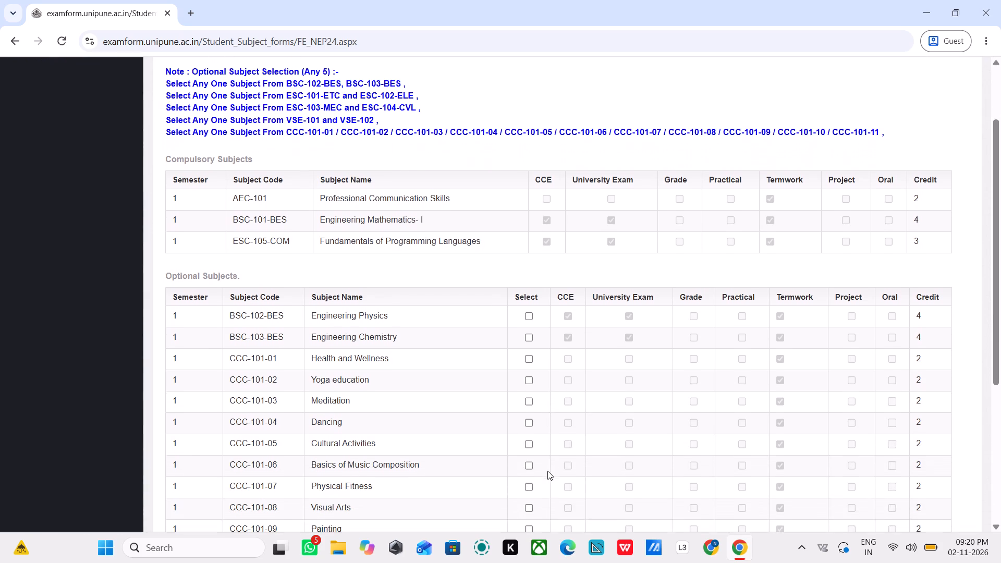
{"action": "scroll", "coordinate": [547, 471], "scroll_direction": "down", "scroll_amount": 2}
{"action": "left_click", "coordinate": [527, 281]}
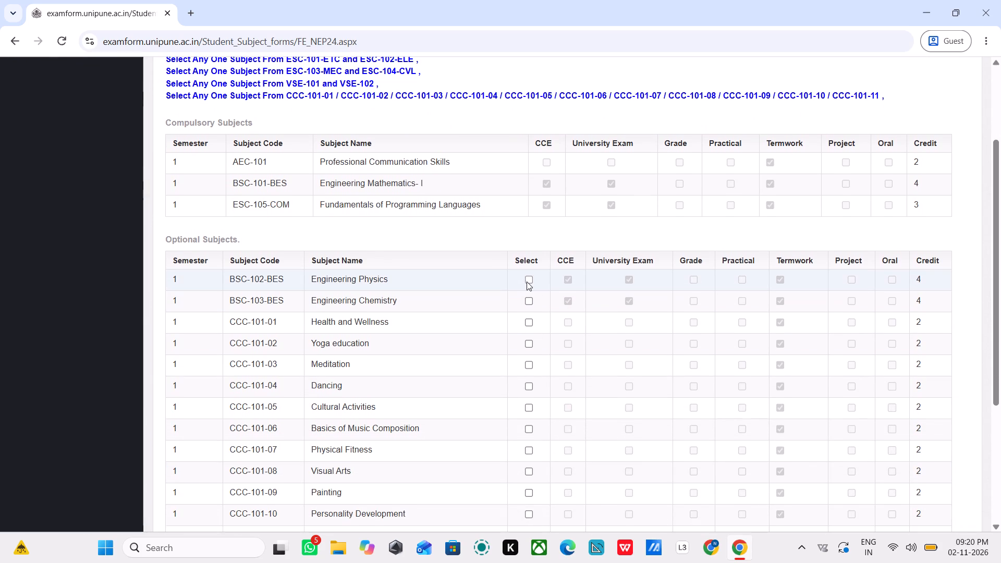
{"action": "left_click", "coordinate": [526, 325]}
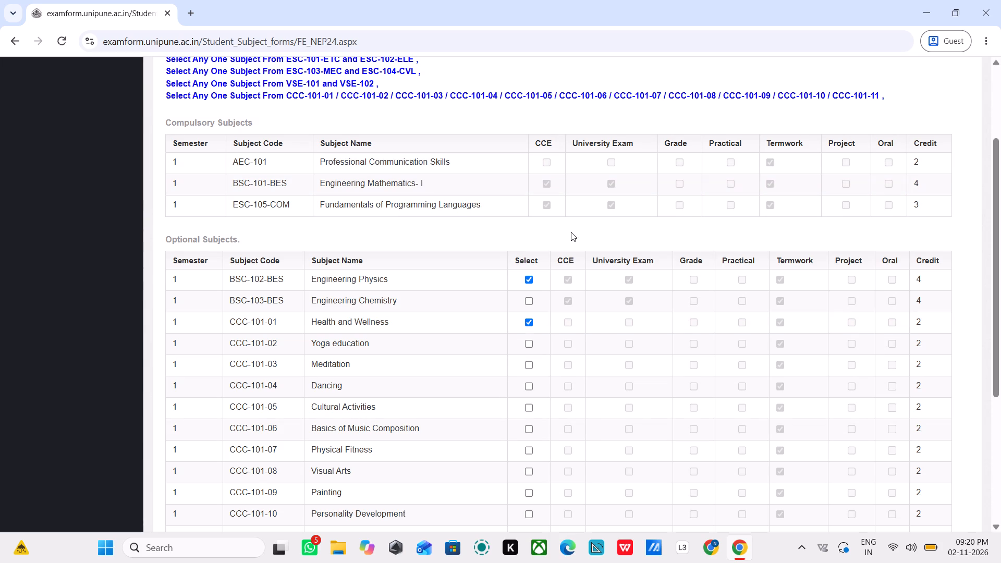
{"action": "scroll", "coordinate": [571, 232], "scroll_direction": "down", "scroll_amount": 2}
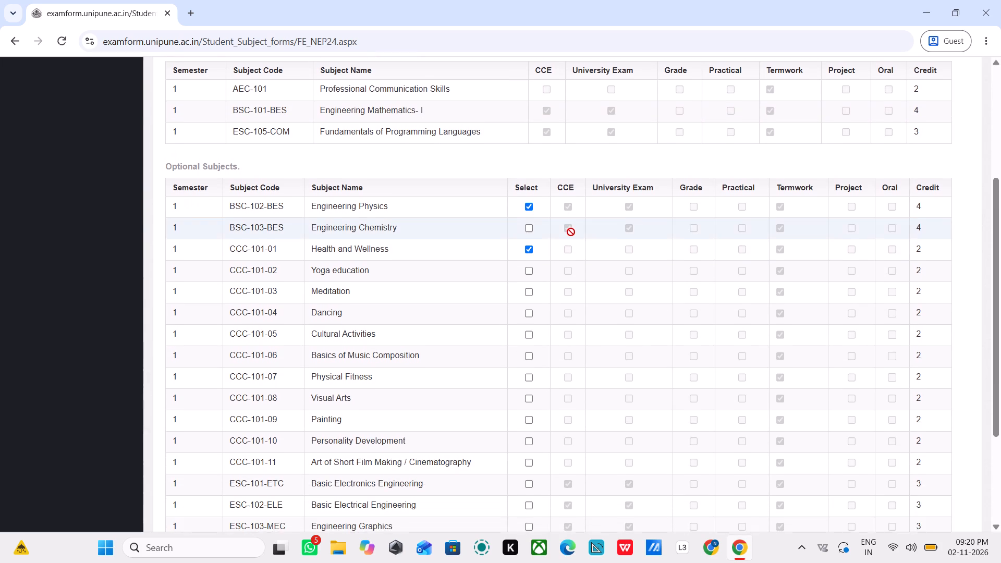
{"action": "scroll", "coordinate": [571, 232], "scroll_direction": "down", "scroll_amount": 1}
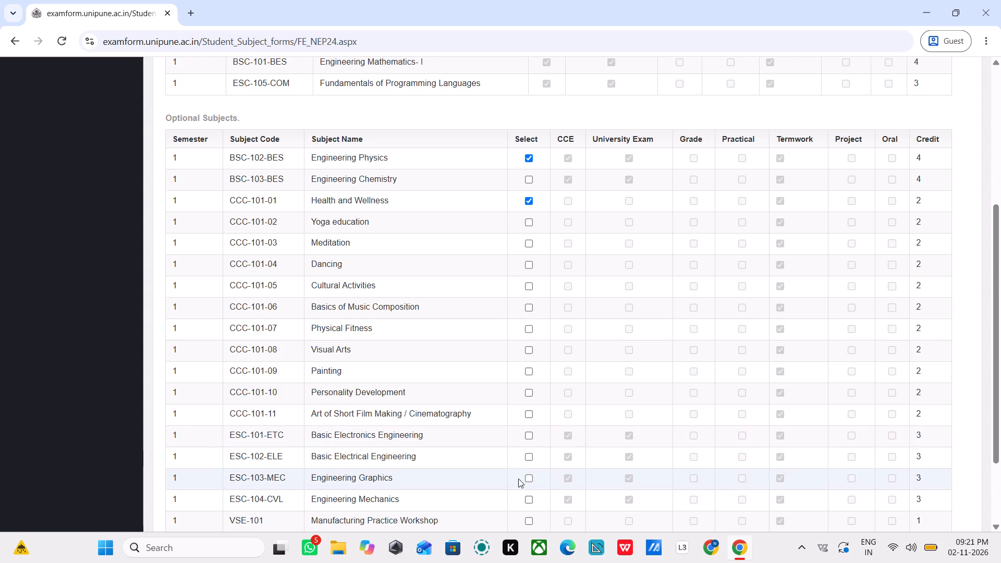
{"action": "left_click", "coordinate": [528, 458]}
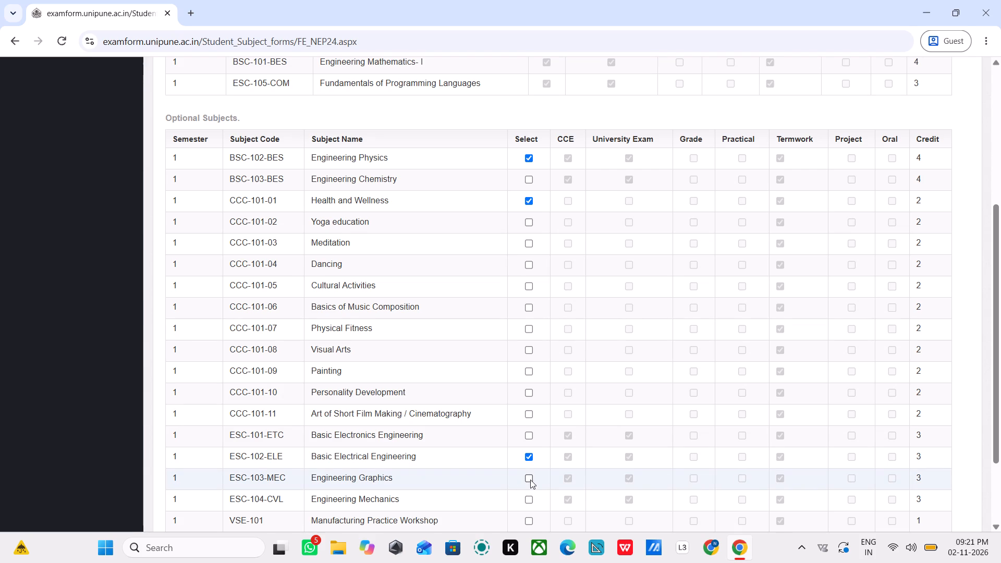
{"action": "left_click", "coordinate": [531, 479]}
{"action": "scroll", "coordinate": [531, 479], "scroll_direction": "down", "scroll_amount": 2}
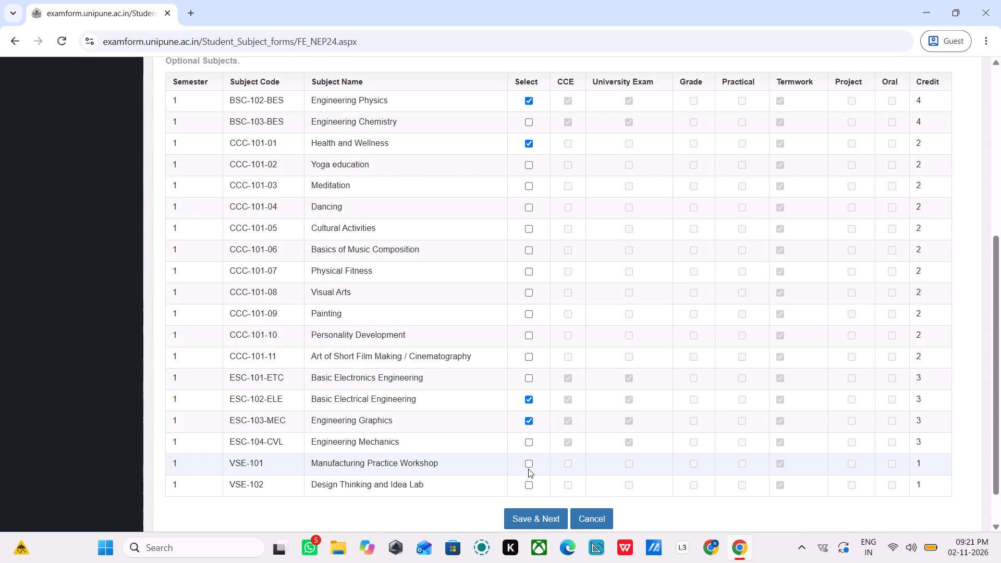
{"action": "left_click", "coordinate": [528, 452]}
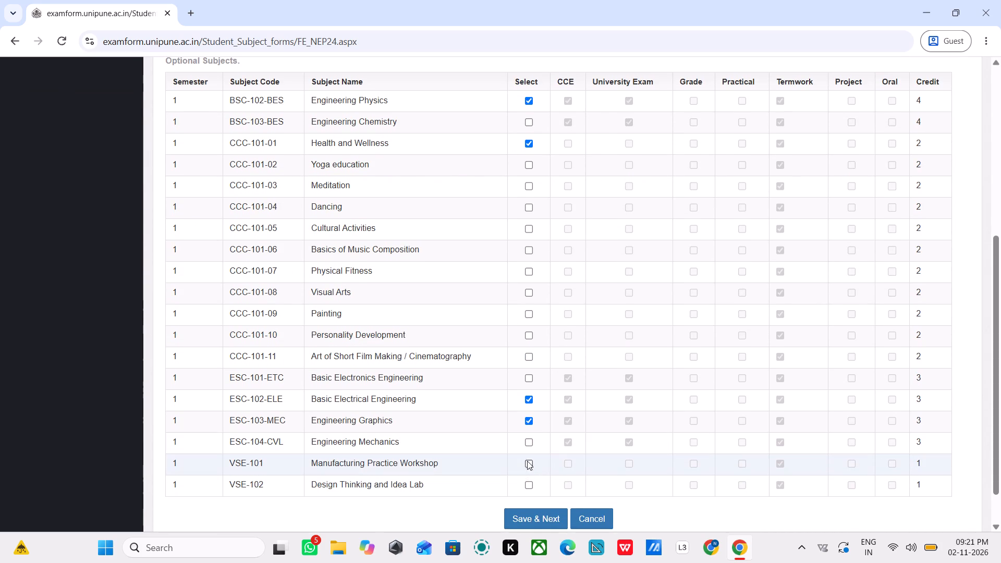
{"action": "left_click", "coordinate": [526, 467]}
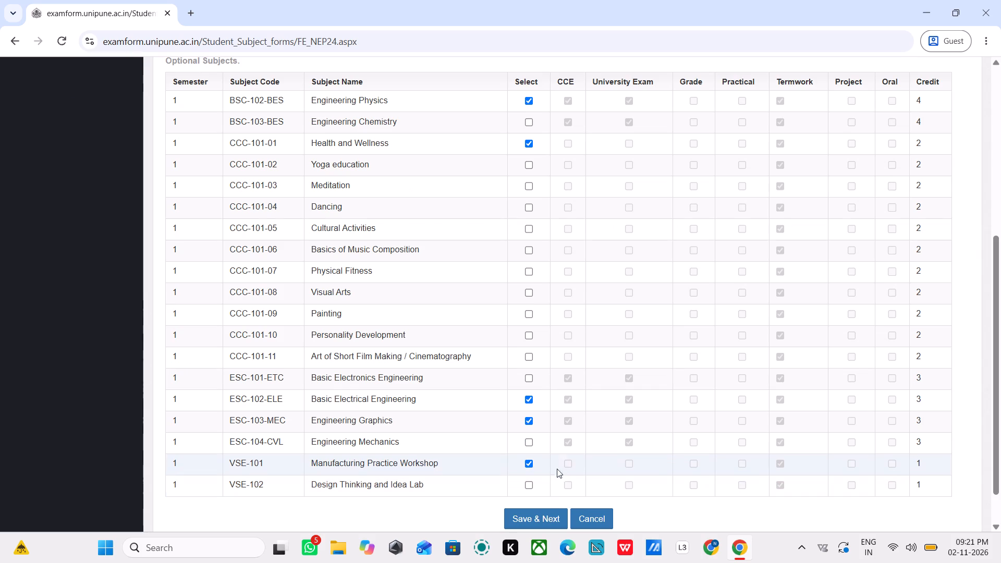
{"action": "left_click", "coordinate": [533, 520]}
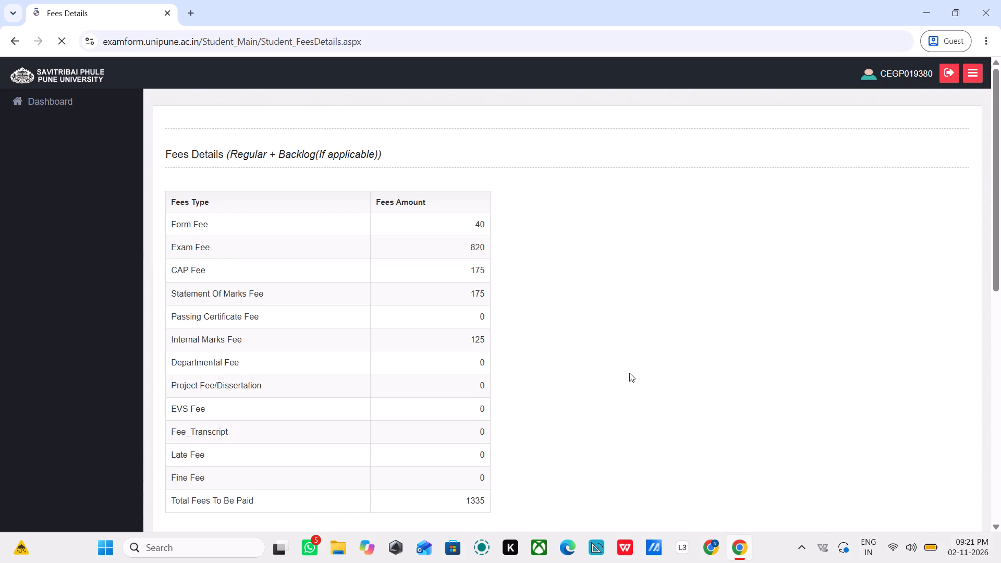
Go through the fee details and student checkpoints, and open the exam form preview.
{"action": "scroll", "coordinate": [629, 373], "scroll_direction": "down", "scroll_amount": 7}
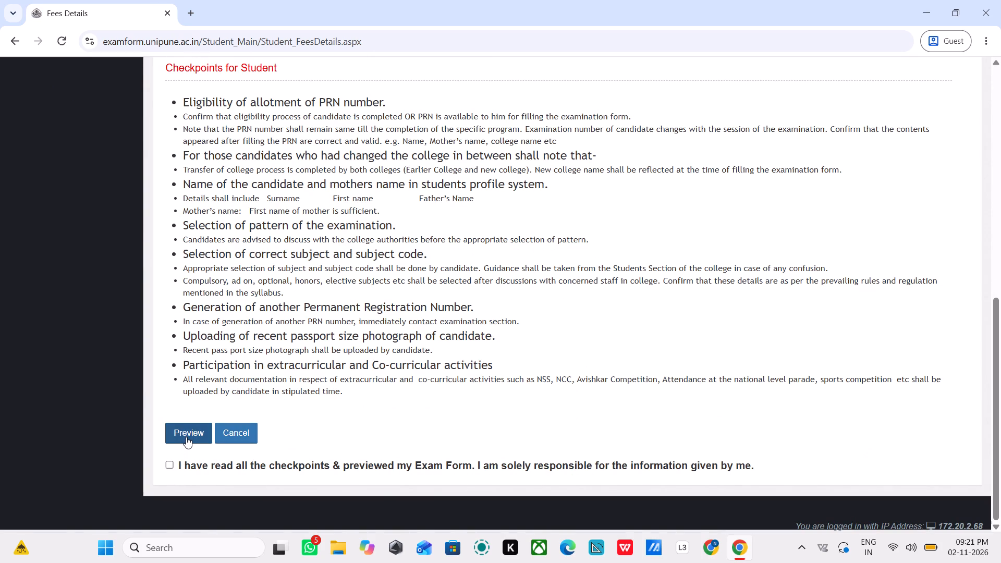
{"action": "scroll", "coordinate": [186, 437], "scroll_direction": "down", "scroll_amount": 1}
{"action": "scroll", "coordinate": [186, 437], "scroll_direction": "up", "scroll_amount": 7}
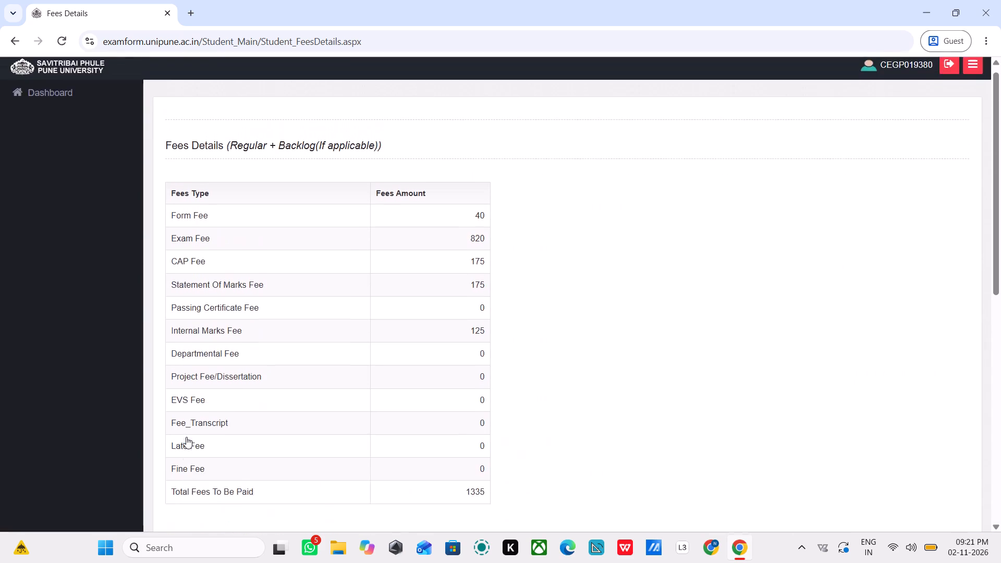
{"action": "scroll", "coordinate": [186, 437], "scroll_direction": "down", "scroll_amount": 8}
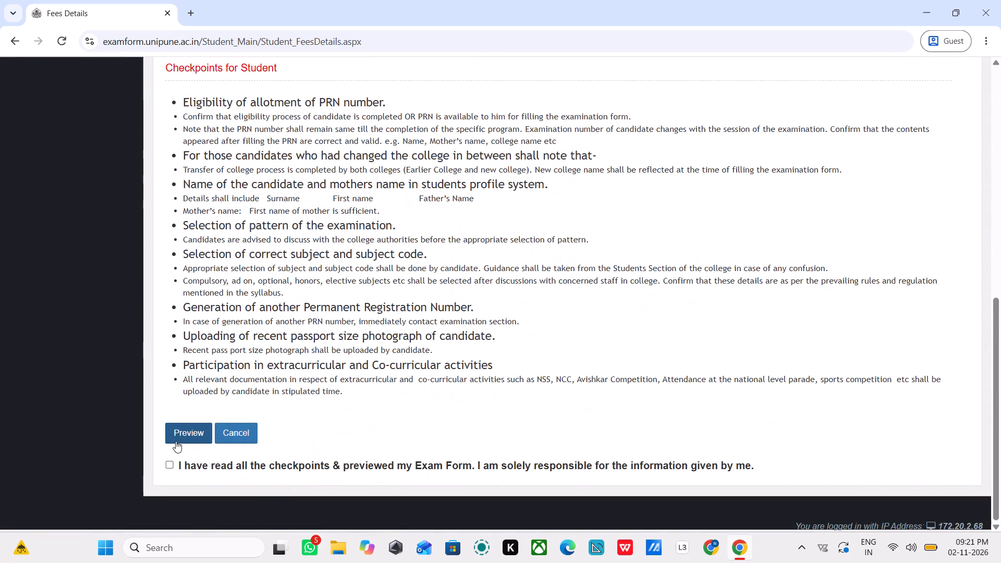
{"action": "left_click", "coordinate": [179, 439]}
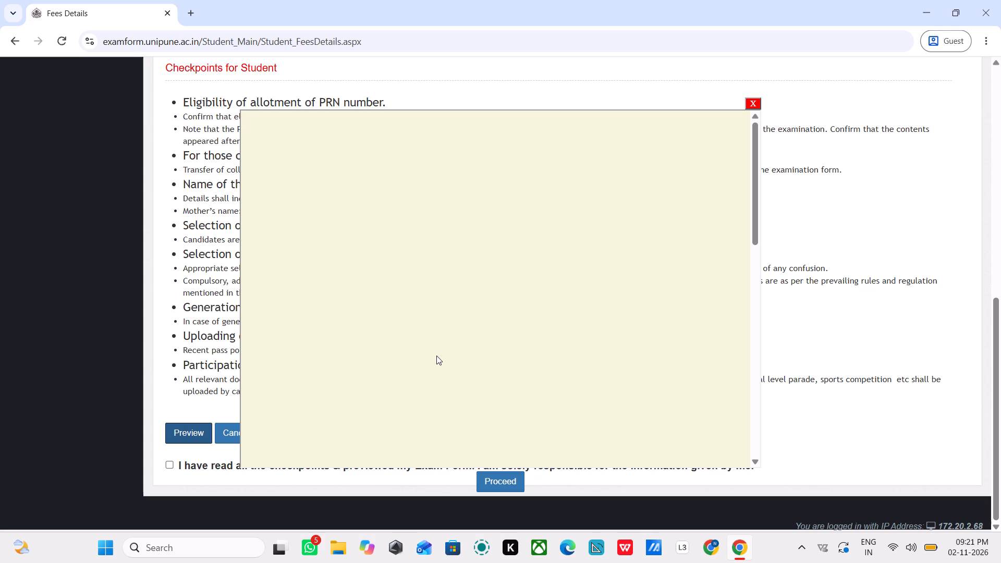
Examine the previewed exam form's personal details, applied subjects, fee details and declaration, and proceed past the preview.
{"action": "scroll", "coordinate": [441, 357], "scroll_direction": "down", "scroll_amount": 6}
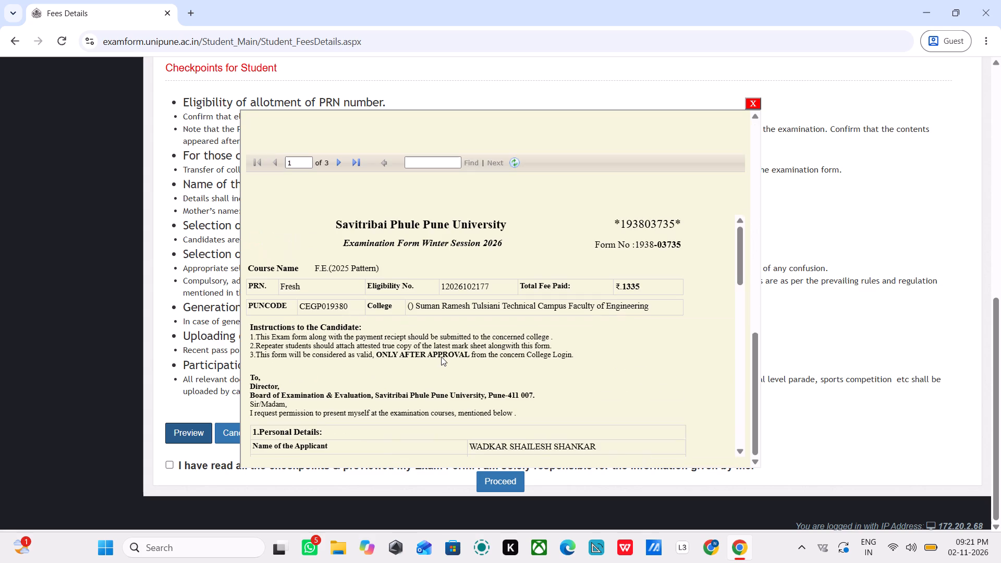
{"action": "scroll", "coordinate": [441, 357], "scroll_direction": "down", "scroll_amount": 4}
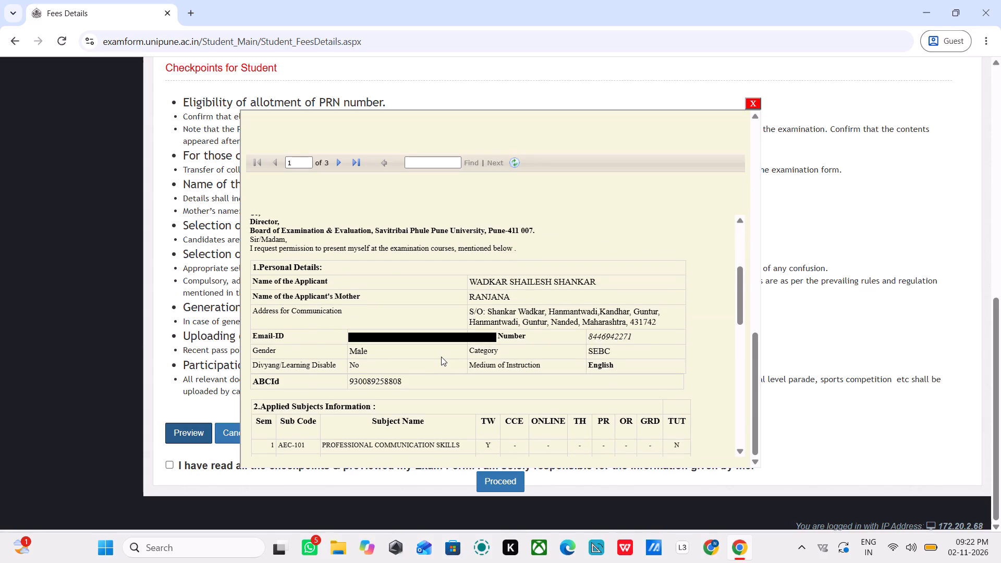
{"action": "scroll", "coordinate": [441, 357], "scroll_direction": "down", "scroll_amount": 3}
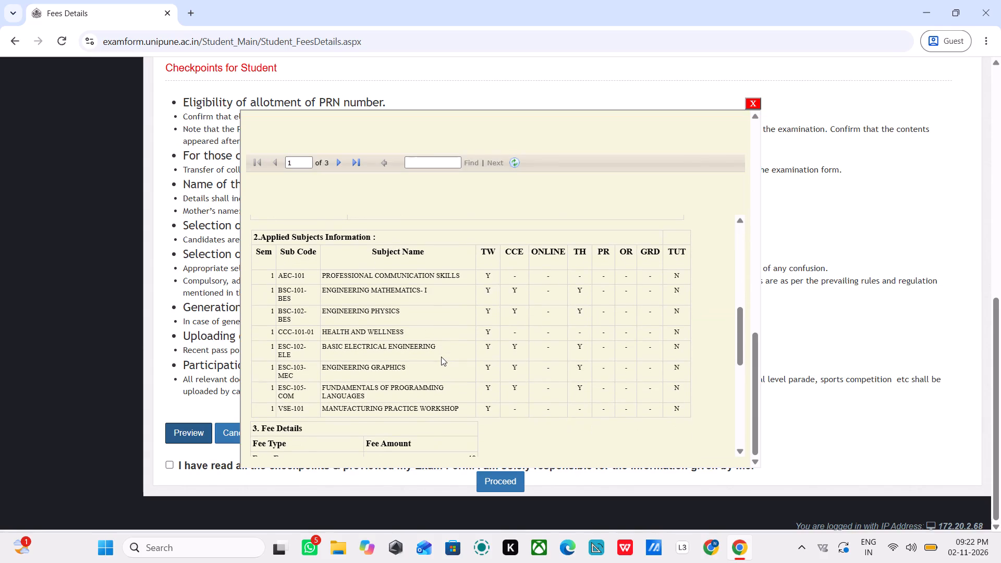
{"action": "left_click", "coordinate": [441, 357]}
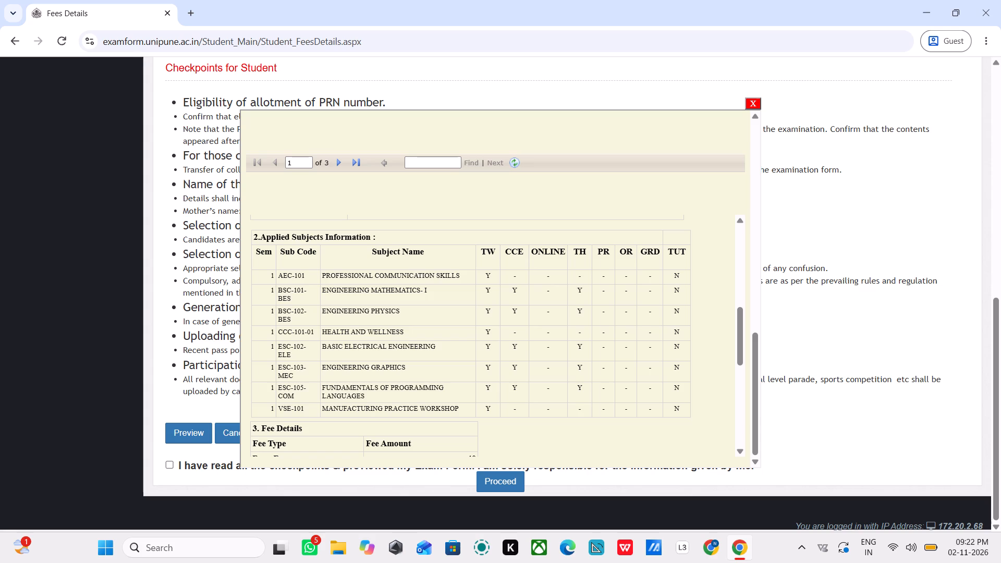
{"action": "scroll", "coordinate": [369, 404], "scroll_direction": "down", "scroll_amount": 1}
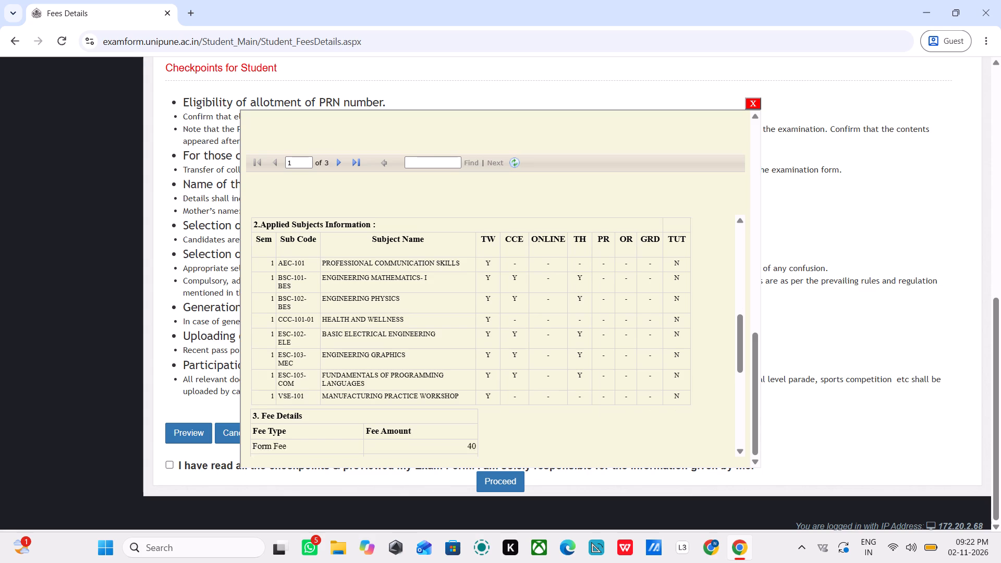
{"action": "scroll", "coordinate": [369, 404], "scroll_direction": "down", "scroll_amount": 1}
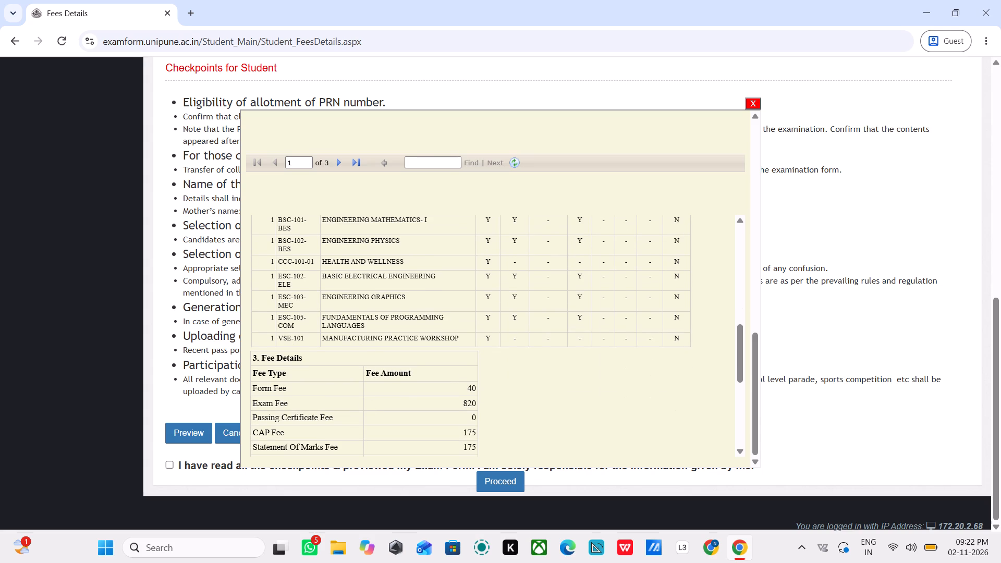
{"action": "scroll", "coordinate": [381, 338], "scroll_direction": "down", "scroll_amount": 2}
{"action": "scroll", "coordinate": [381, 338], "scroll_direction": "up", "scroll_amount": 2}
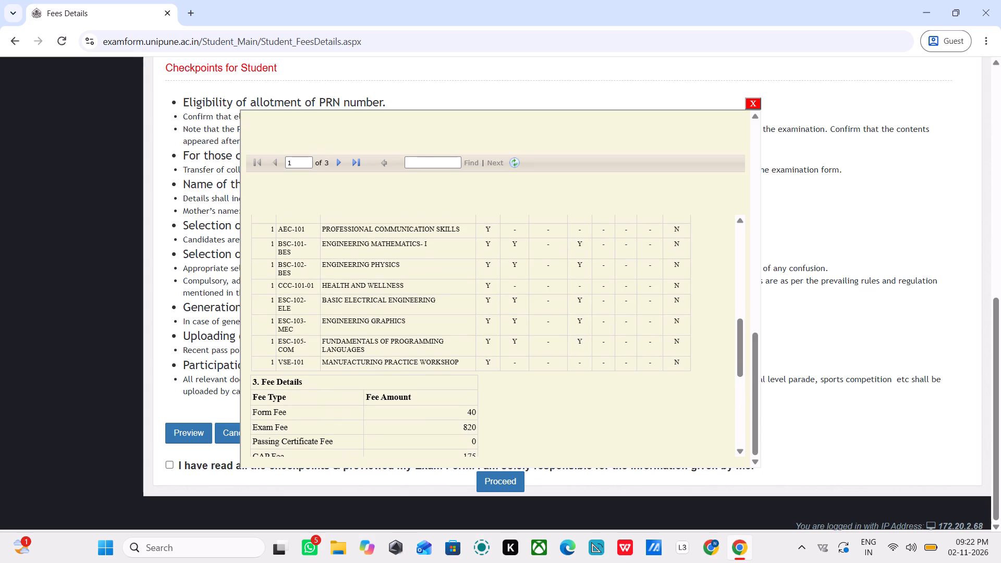
{"action": "scroll", "coordinate": [381, 338], "scroll_direction": "up", "scroll_amount": 1}
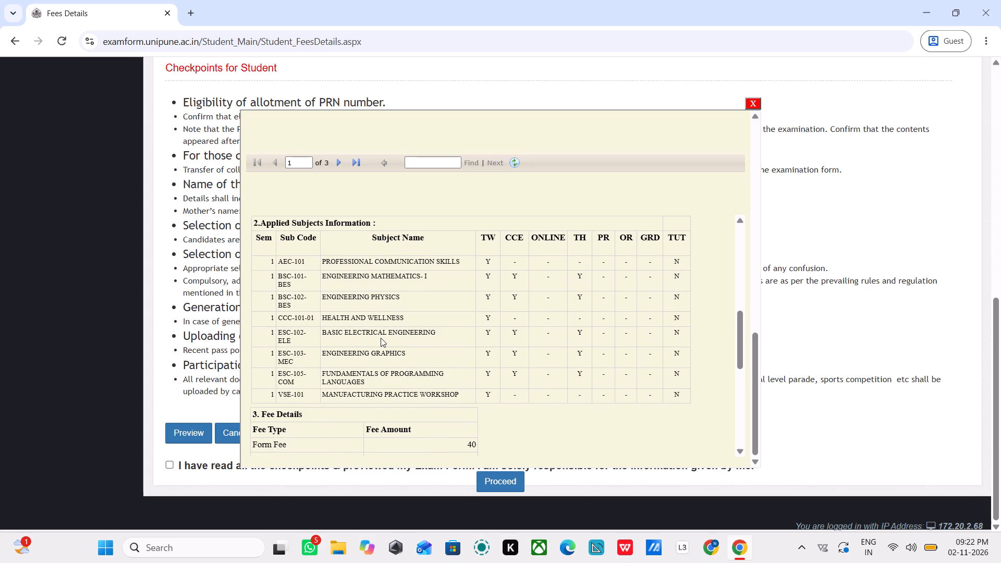
{"action": "scroll", "coordinate": [381, 338], "scroll_direction": "down", "scroll_amount": 1}
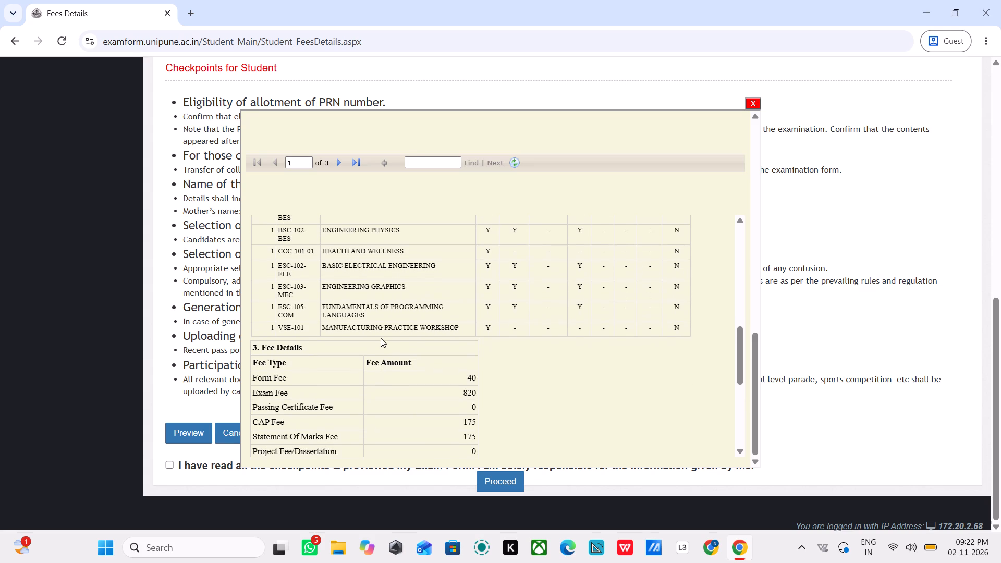
{"action": "scroll", "coordinate": [381, 338], "scroll_direction": "up", "scroll_amount": 2}
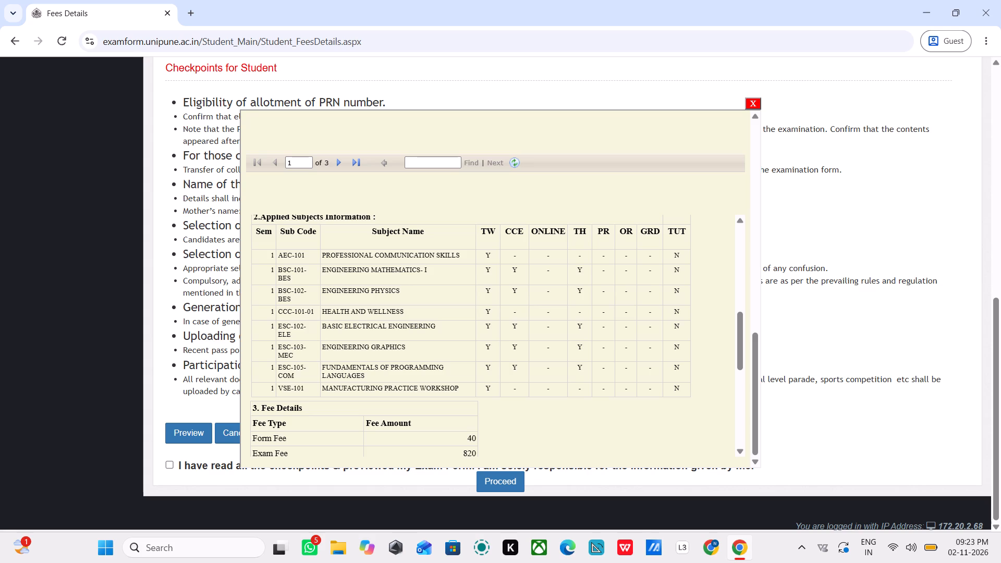
{"action": "scroll", "coordinate": [579, 325], "scroll_direction": "down", "scroll_amount": 3}
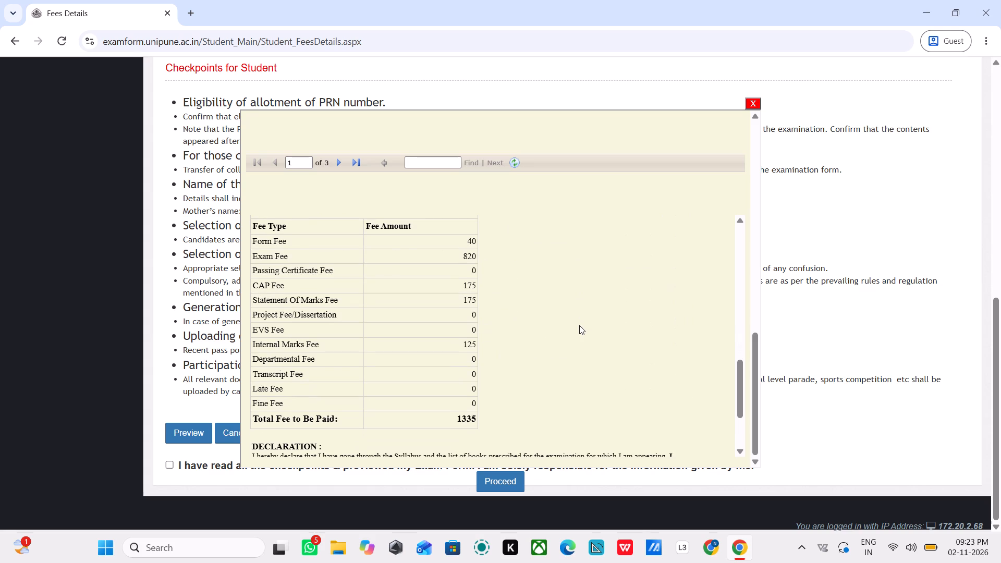
{"action": "scroll", "coordinate": [579, 325], "scroll_direction": "down", "scroll_amount": 2}
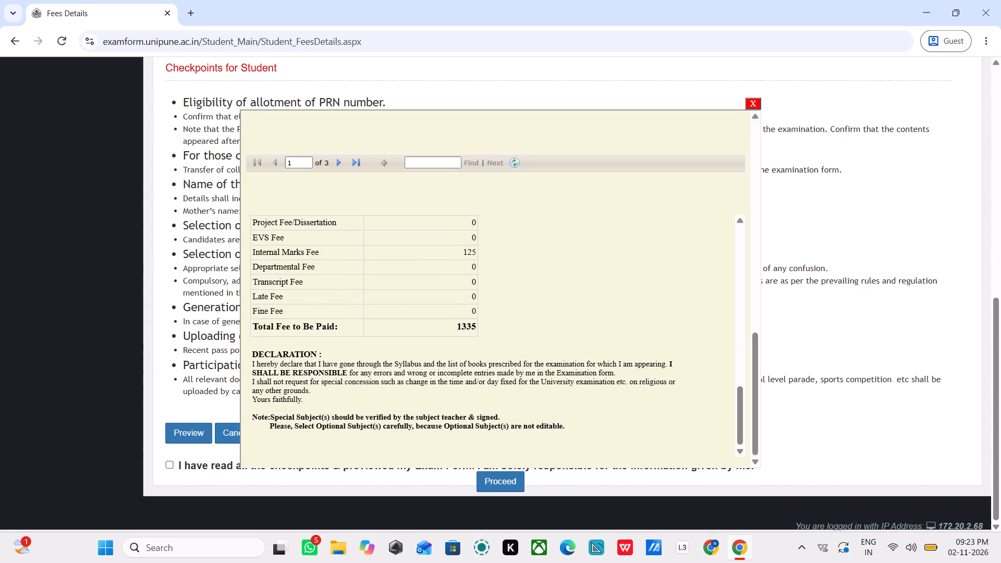
{"action": "left_click", "coordinate": [500, 477]}
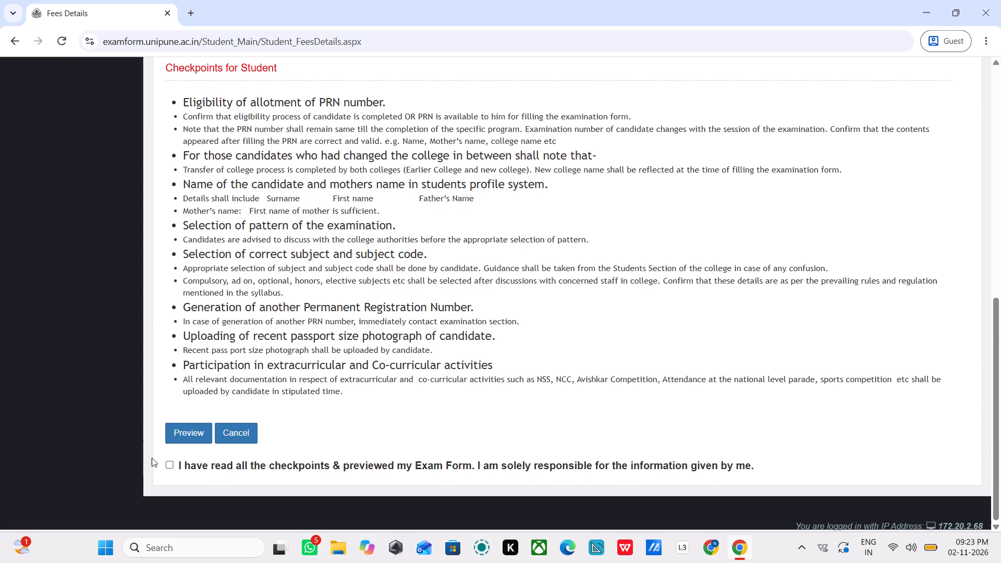
Accept the declaration of having read the checkpoints and previewed the exam form, and confirm the form to reach the dashboard.
{"action": "left_click", "coordinate": [168, 466]}
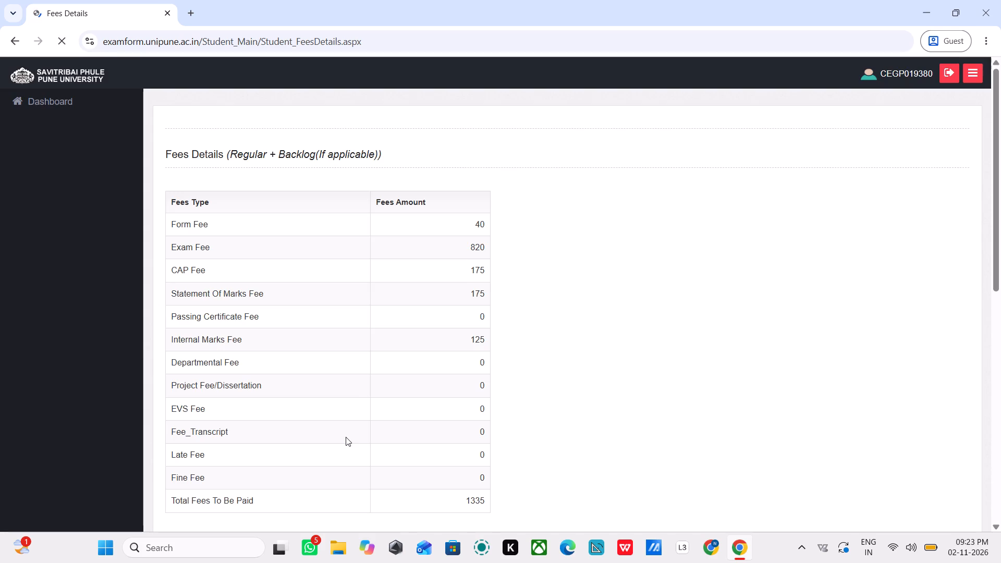
{"action": "scroll", "coordinate": [346, 437], "scroll_direction": "down", "scroll_amount": 3}
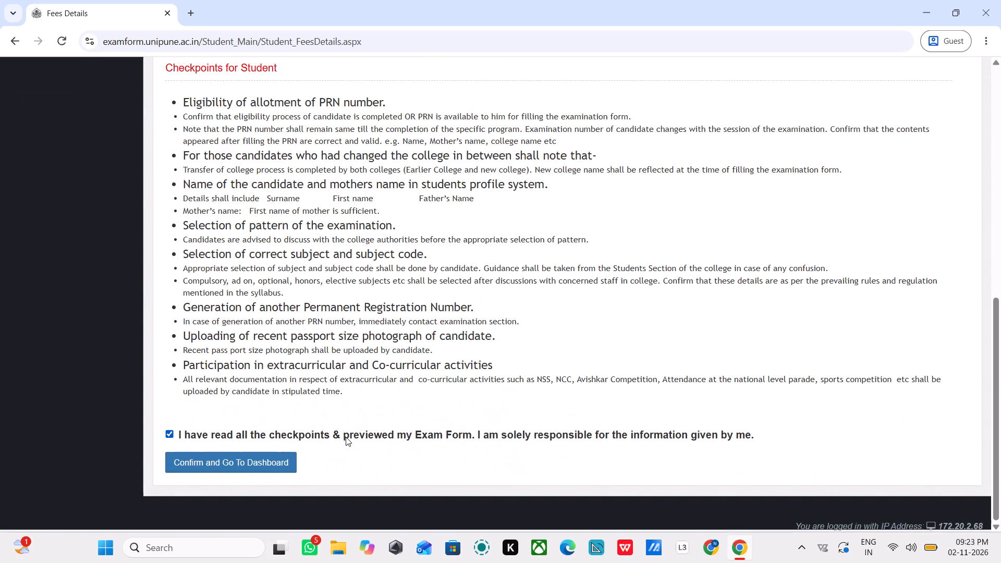
{"action": "left_click", "coordinate": [258, 463]}
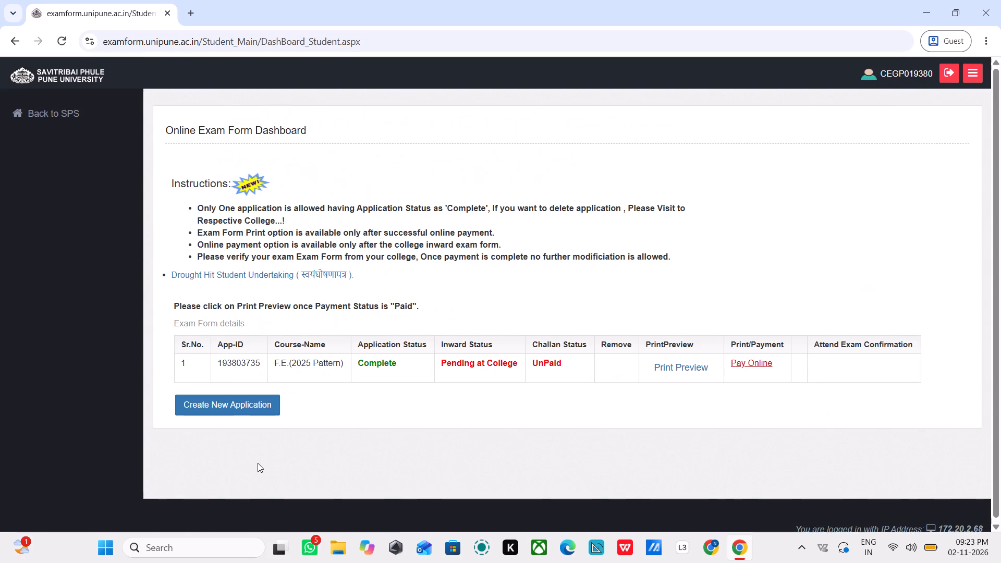
Save the print preview of the F.E.(2025 Pattern) application as a PDF in Downloads under its suggested name.
{"action": "left_click", "coordinate": [681, 364]}
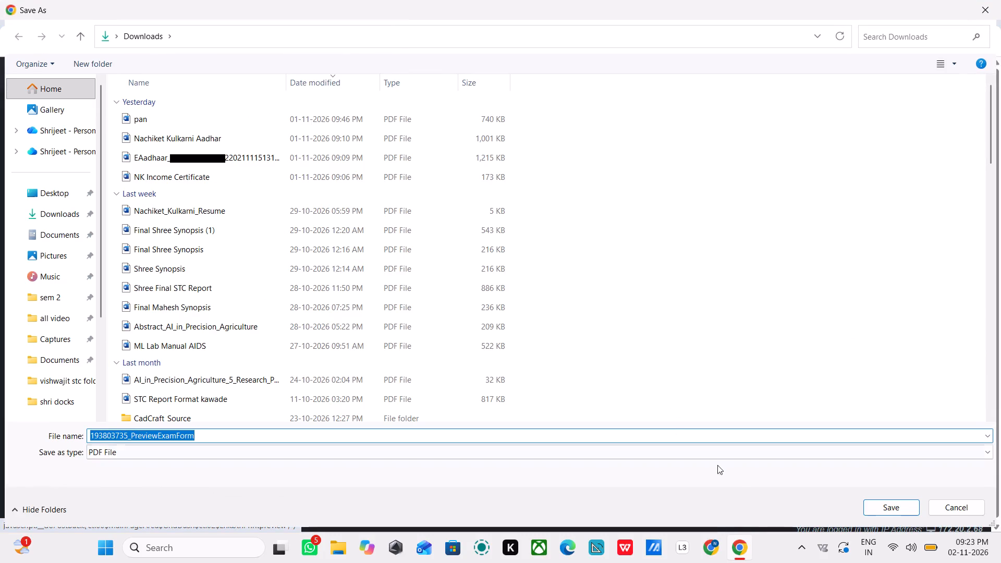
{"action": "left_click", "coordinate": [880, 513]}
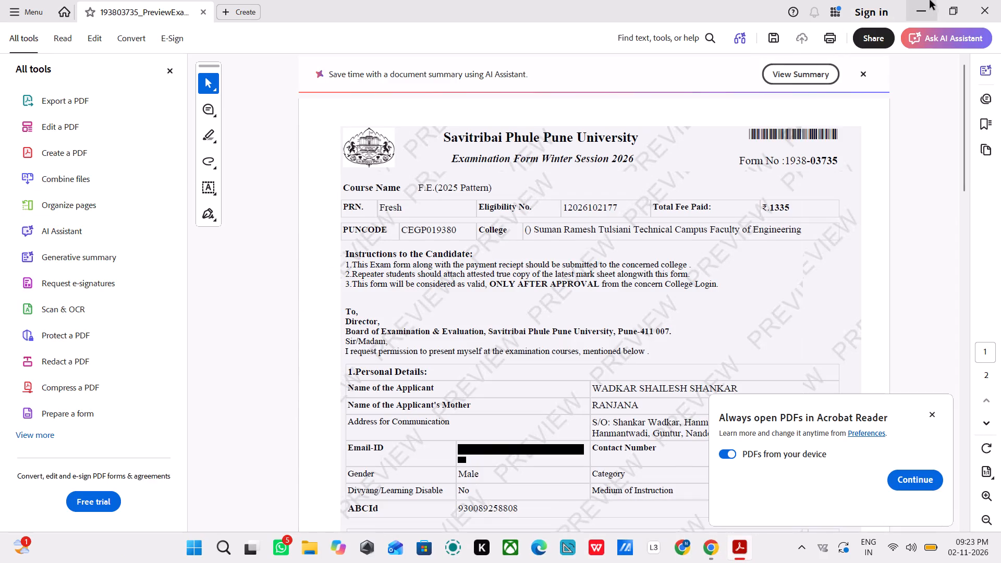
Close the exam form preview PDF in Acrobat without saving changes.
{"action": "left_click", "coordinate": [1000, 20]}
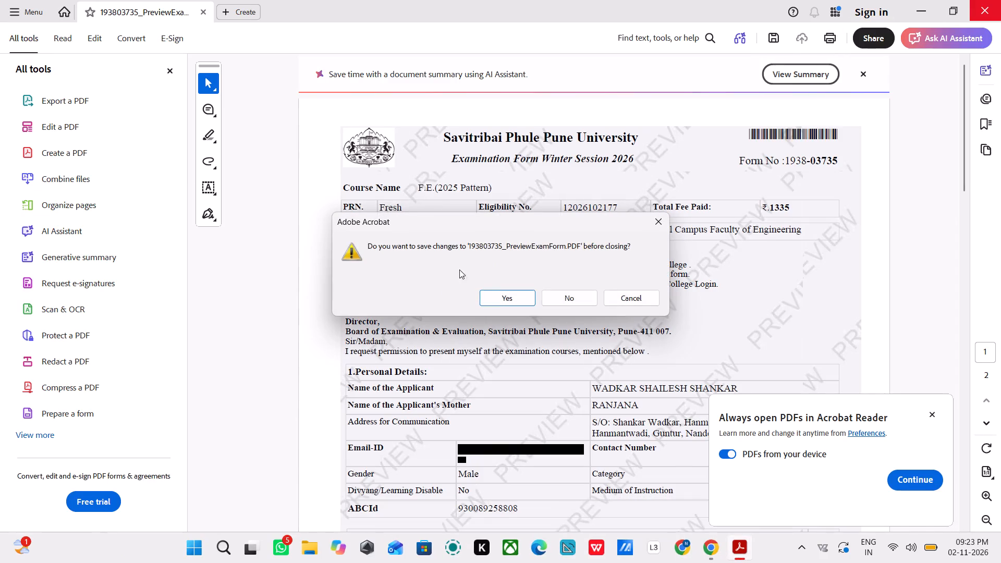
{"action": "left_click", "coordinate": [551, 297]}
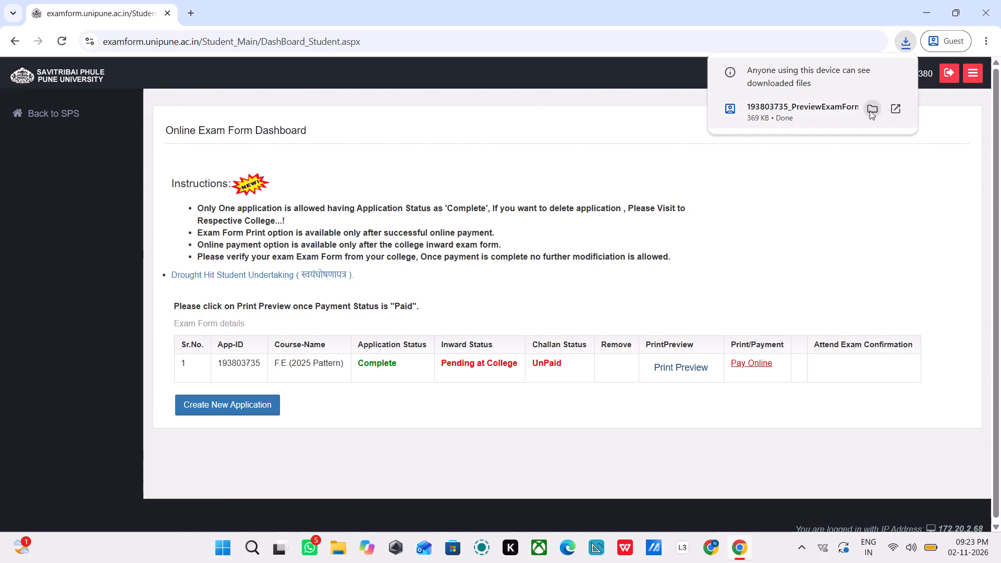
Locate the downloaded PreviewExamForm PDF in the Downloads folder and send it over Bluetooth to the Redmi 13C 5G.
{"action": "left_click", "coordinate": [870, 111]}
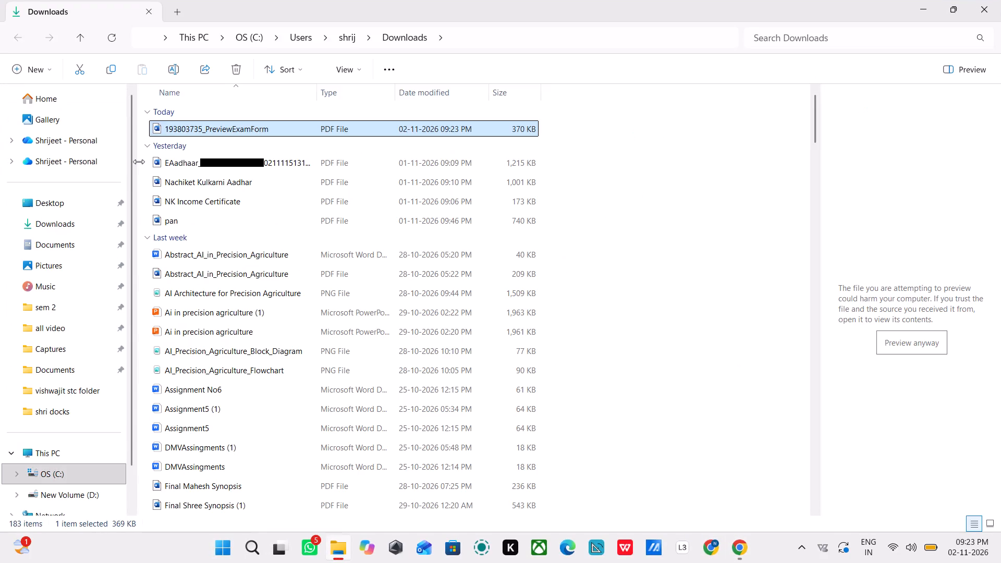
{"action": "right_click", "coordinate": [356, 130]}
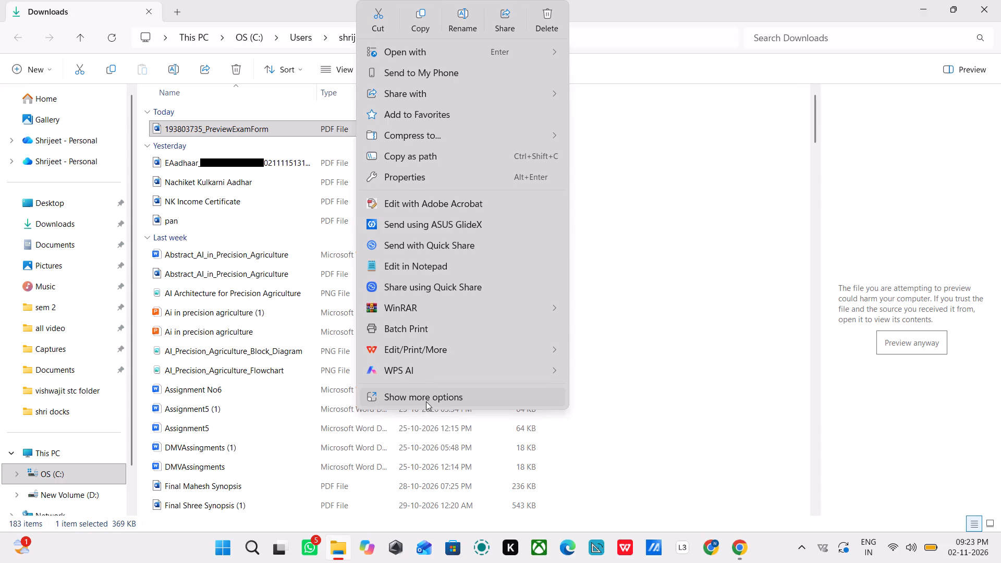
{"action": "left_click", "coordinate": [426, 402]}
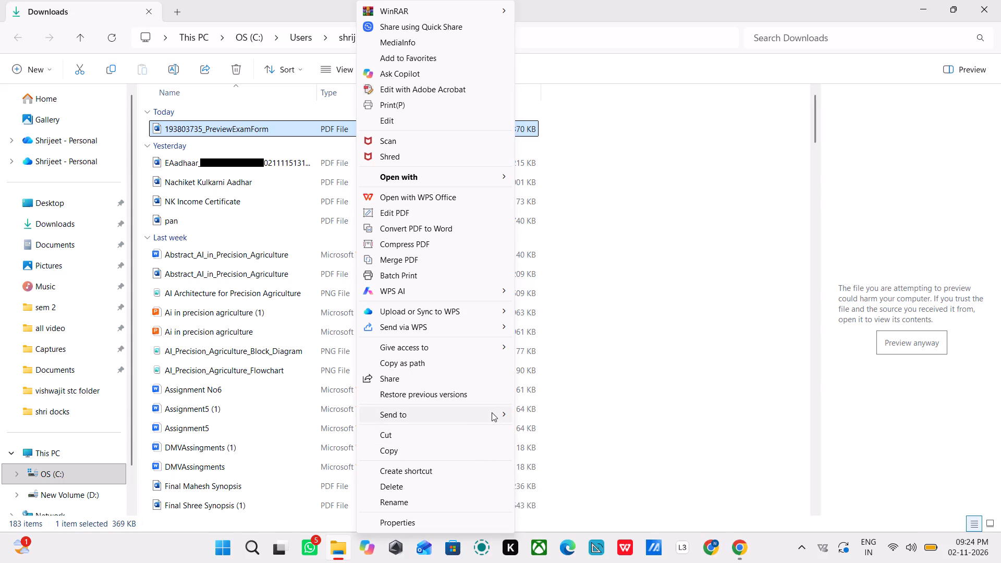
{"action": "left_click", "coordinate": [528, 417]}
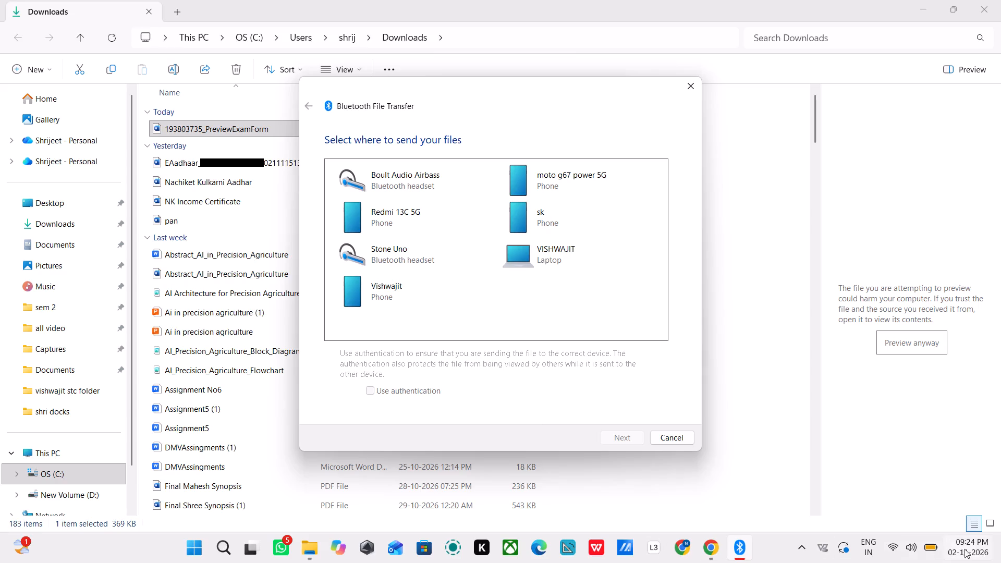
Turn on Bluetooth on the laptop and send the PreviewExamForm PDF to the Redmi 13C 5G again.
{"action": "left_click", "coordinate": [900, 551]}
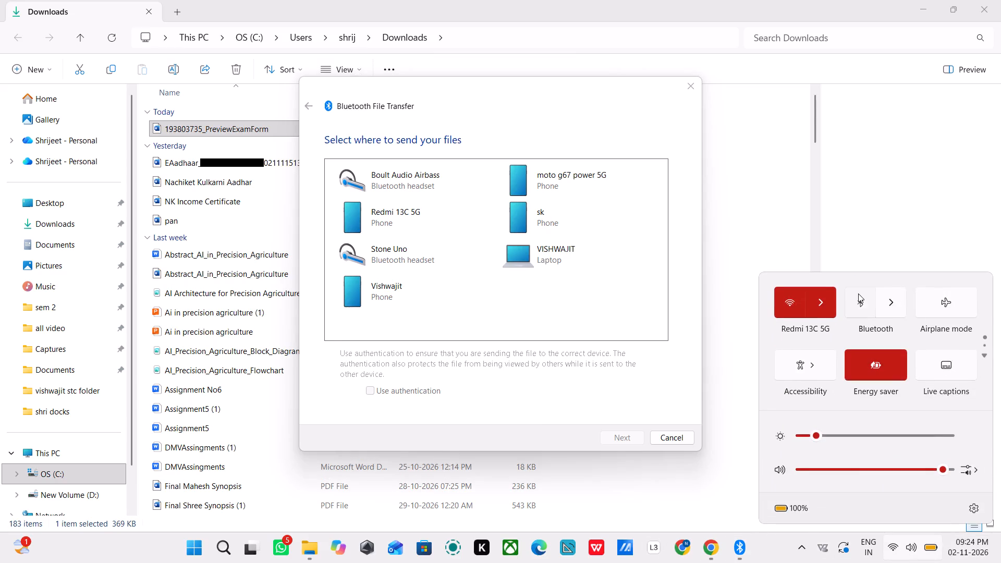
{"action": "left_click", "coordinate": [858, 293]}
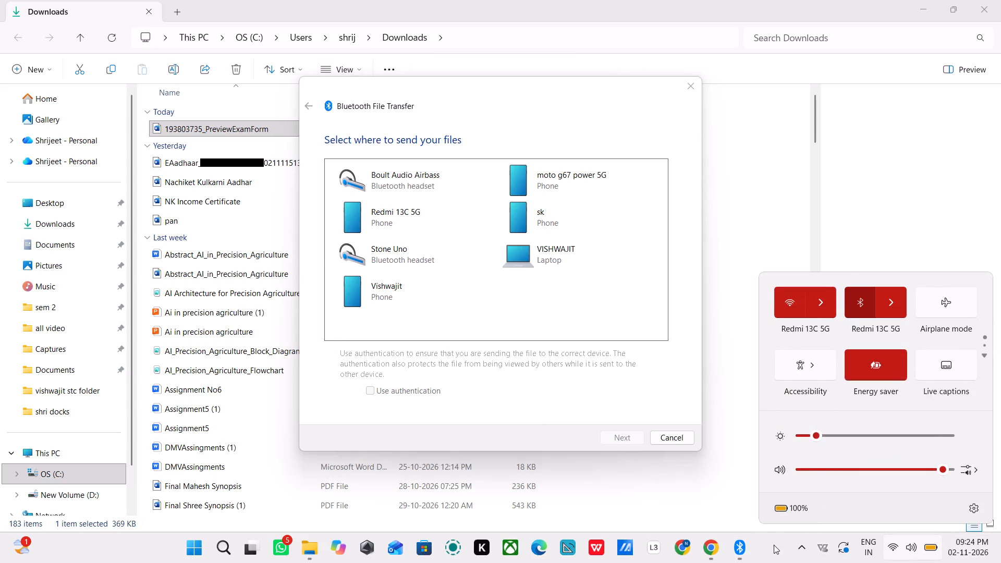
{"action": "left_click", "coordinate": [774, 545]}
{"action": "left_click", "coordinate": [808, 552]}
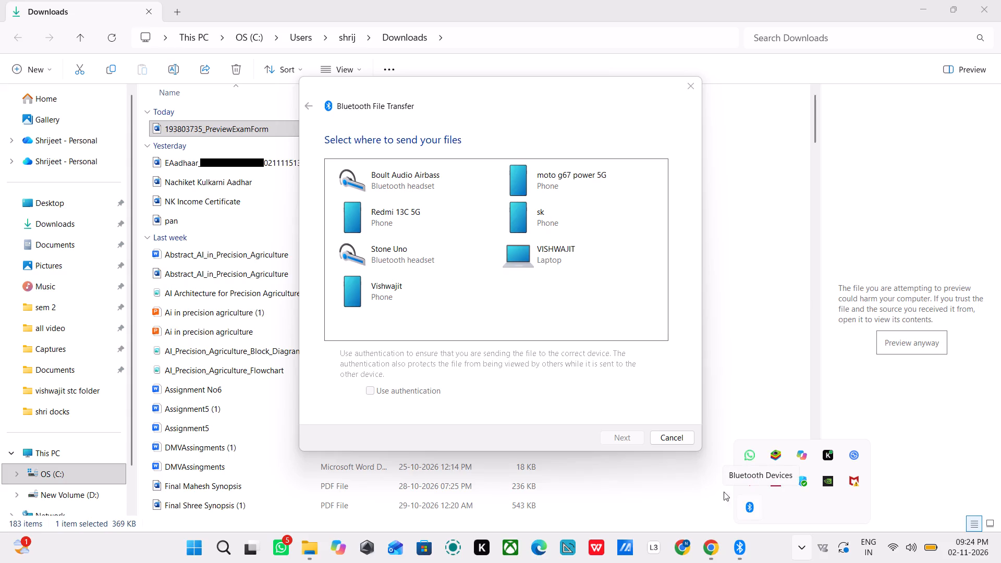
{"action": "double_click", "coordinate": [388, 214]}
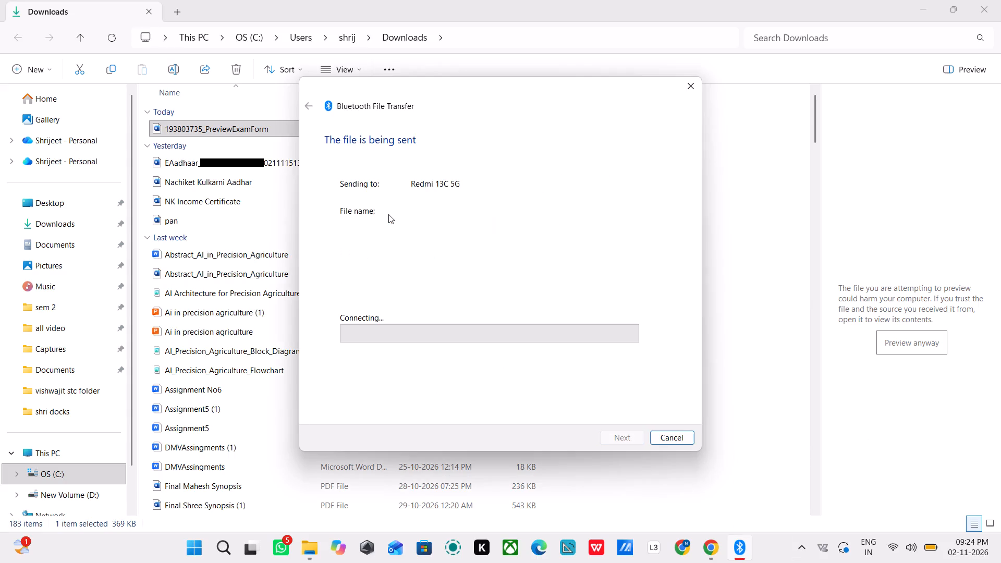
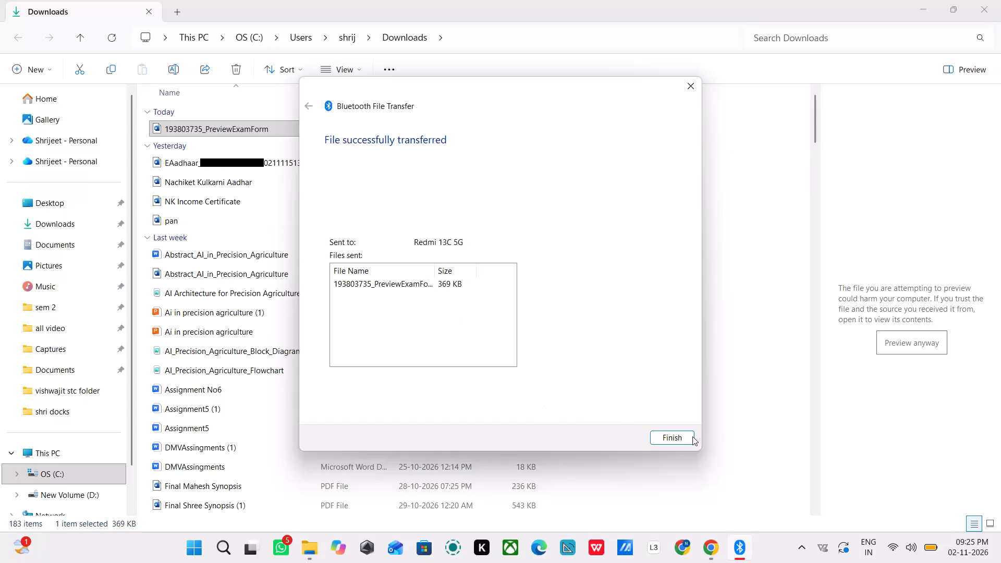
Close the completed Bluetooth file transfer wizard and deselect the exam form PDF in the Downloads folder.
{"action": "left_click", "coordinate": [673, 439]}
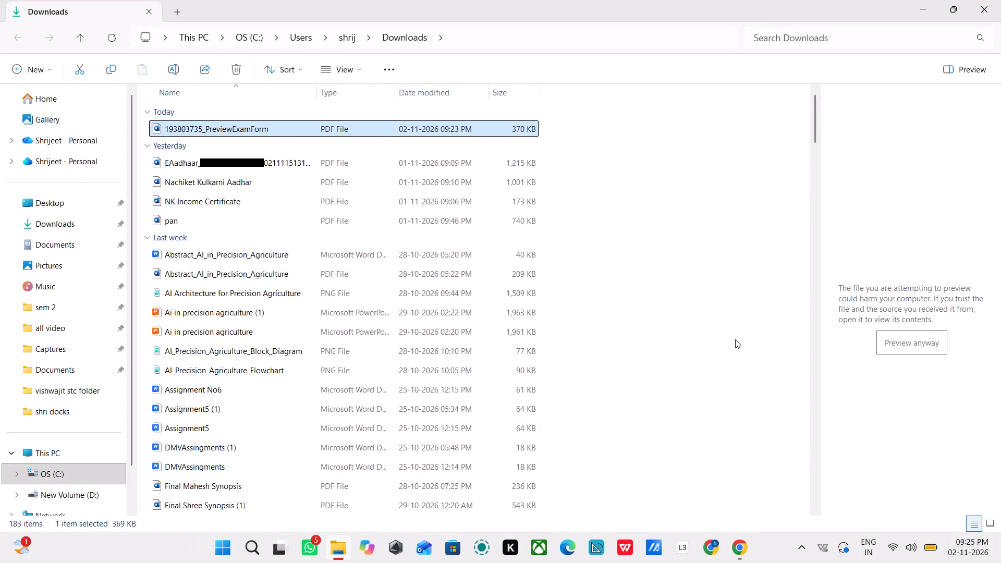
{"action": "left_click", "coordinate": [735, 339]}
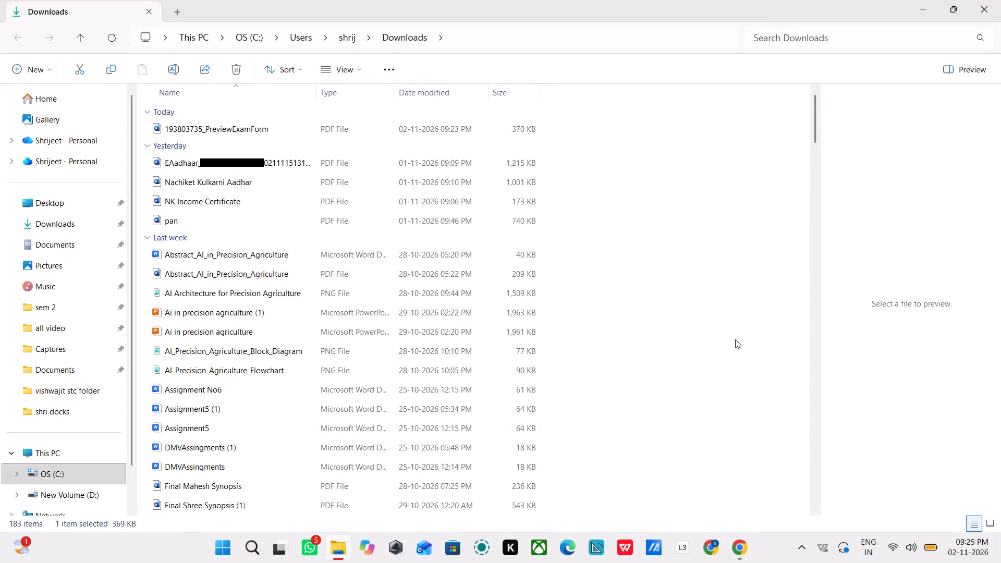
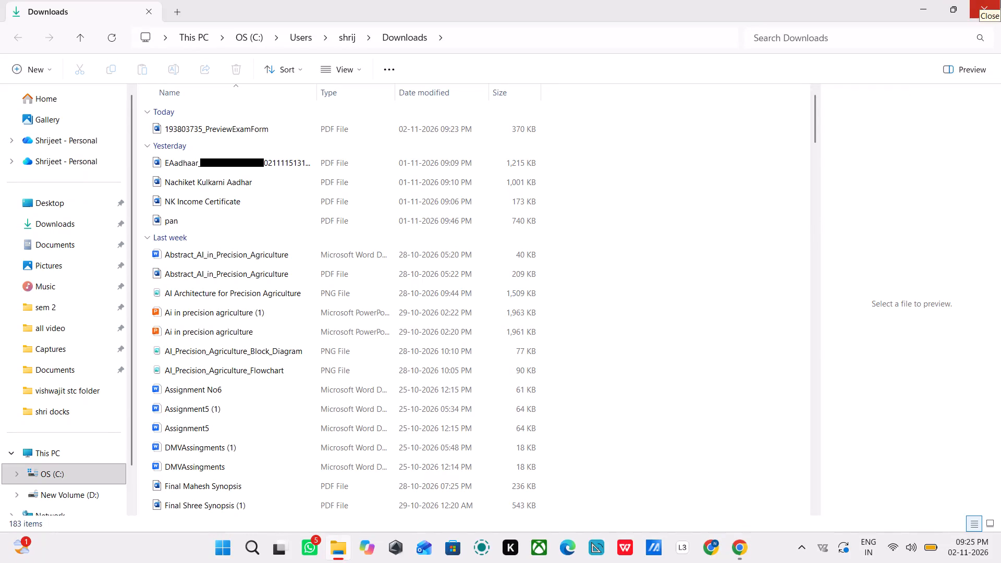
Close the Downloads folder window to return to the Online Exam Form Dashboard.
{"action": "left_click", "coordinate": [1000, 0]}
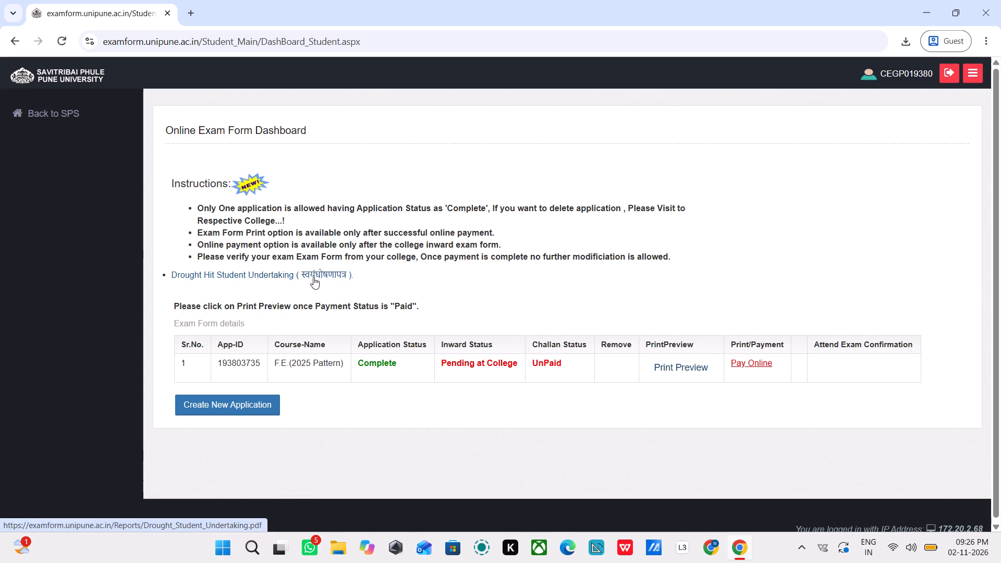
Open the Drought Hit Student Undertaking document linked in the exam form dashboard's instructions.
{"action": "left_click", "coordinate": [313, 277]}
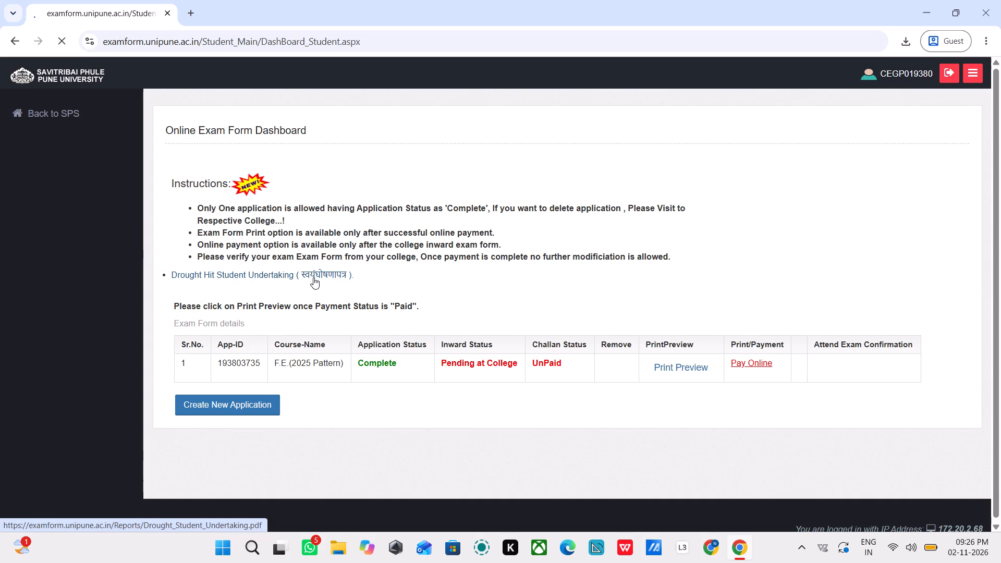
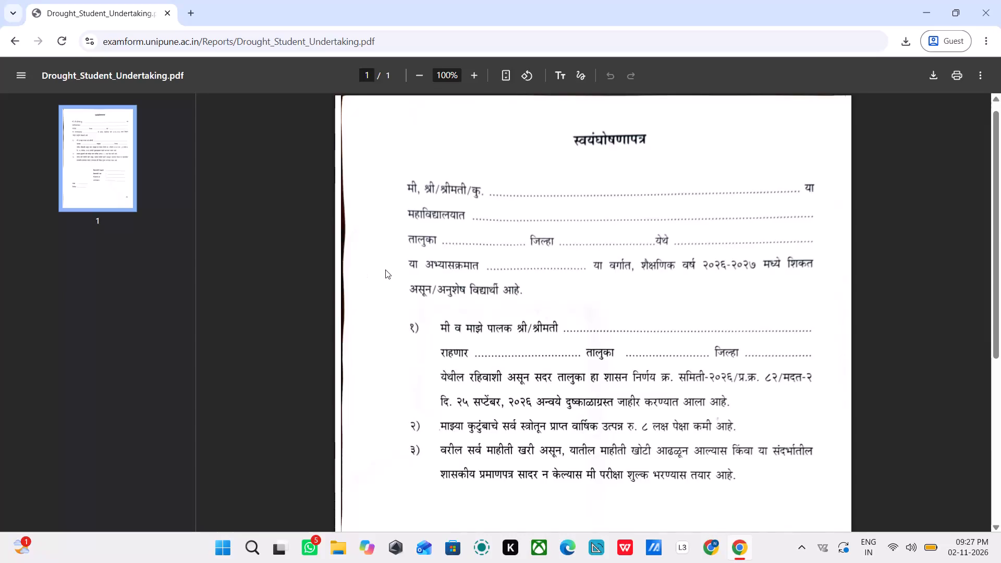
Read through the Drought Hit Student Undertaking form, from the declaration text to the signature and date fields.
{"action": "scroll", "coordinate": [385, 270], "scroll_direction": "down", "scroll_amount": 10}
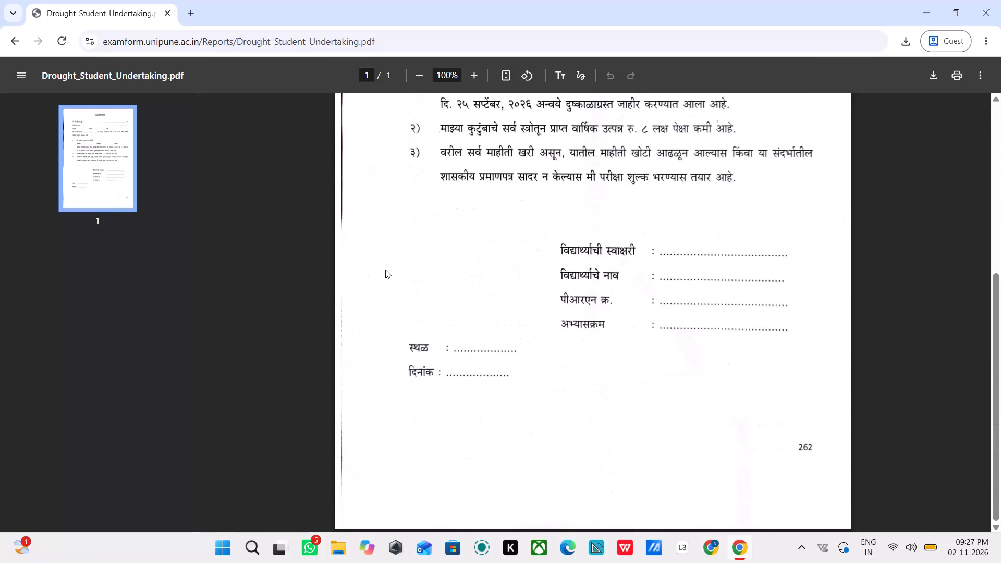
{"action": "scroll", "coordinate": [385, 270], "scroll_direction": "up", "scroll_amount": 7}
{"action": "scroll", "coordinate": [385, 270], "scroll_direction": "down", "scroll_amount": 6}
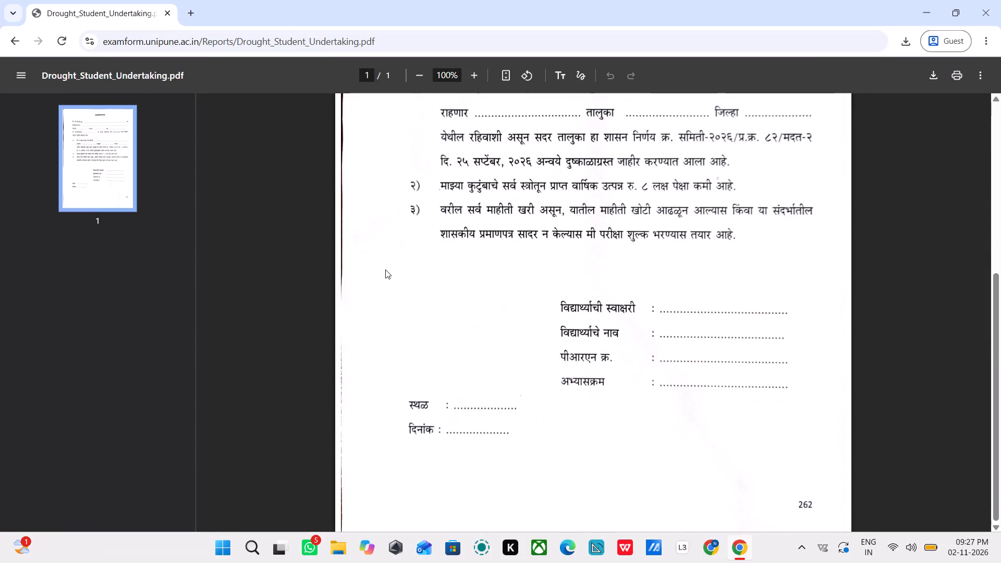
{"action": "scroll", "coordinate": [385, 270], "scroll_direction": "up", "scroll_amount": 7}
{"action": "scroll", "coordinate": [385, 270], "scroll_direction": "down", "scroll_amount": 5}
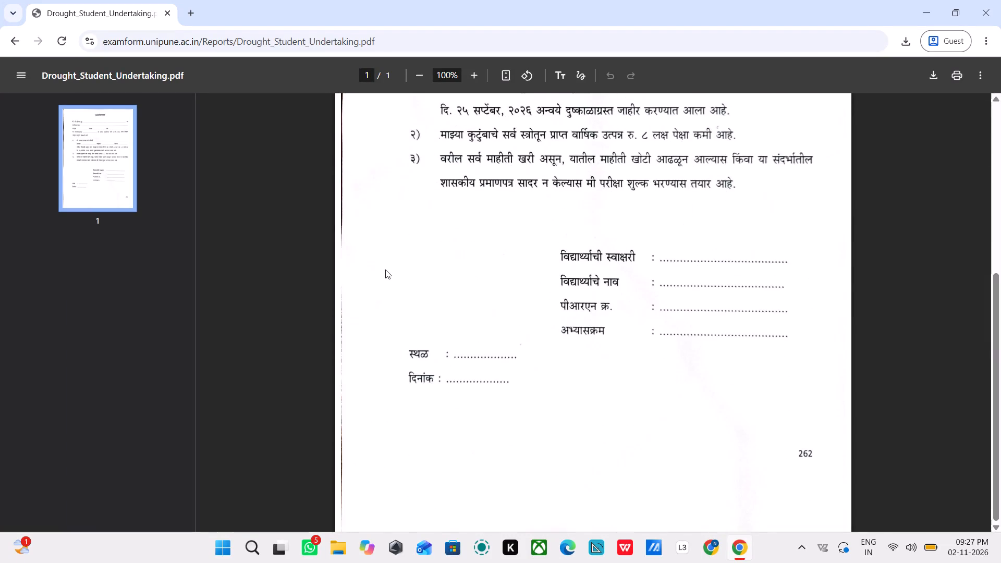
{"action": "scroll", "coordinate": [385, 270], "scroll_direction": "up", "scroll_amount": 7}
{"action": "scroll", "coordinate": [385, 270], "scroll_direction": "down", "scroll_amount": 2}
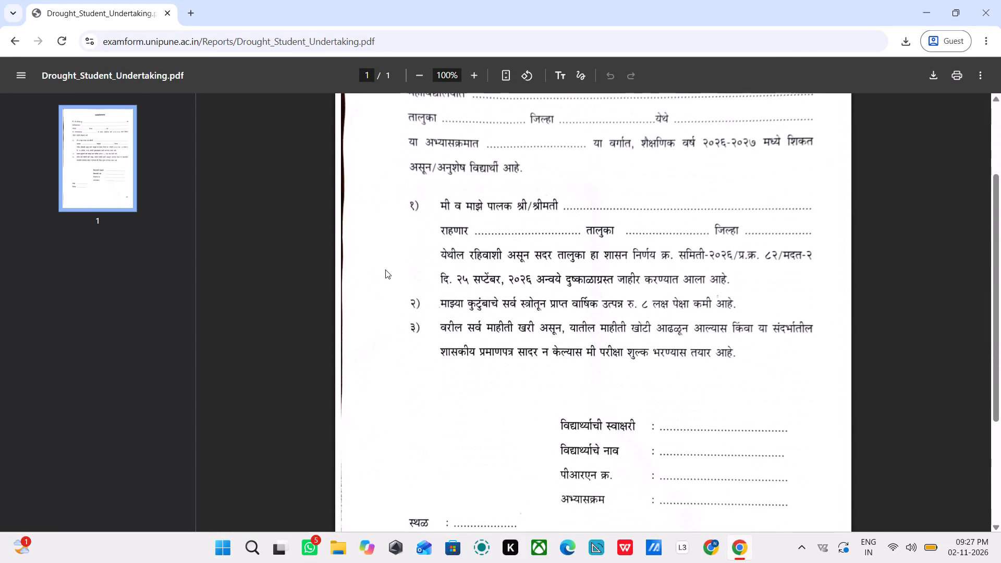
{"action": "scroll", "coordinate": [385, 270], "scroll_direction": "up", "scroll_amount": 6}
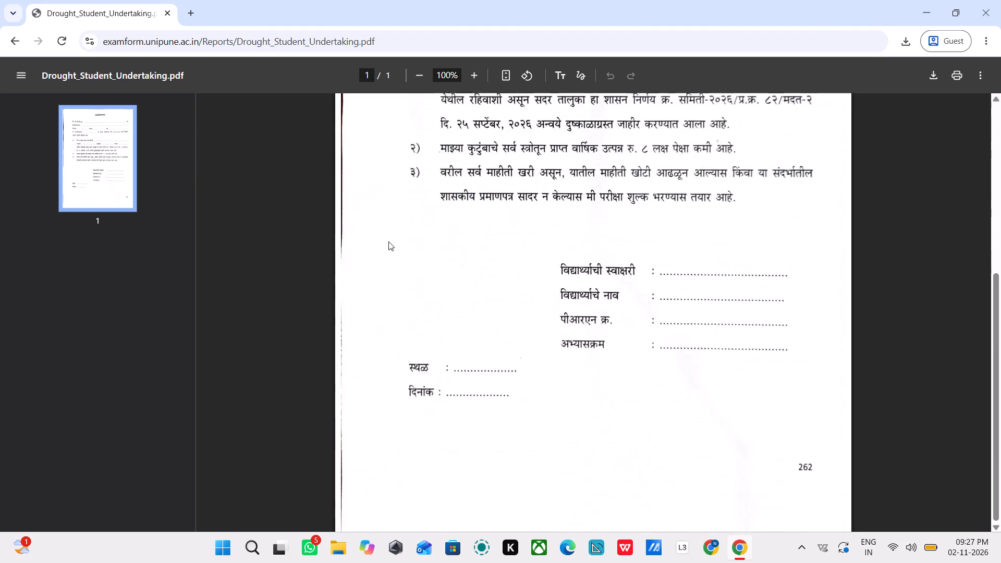
{"action": "scroll", "coordinate": [388, 241], "scroll_direction": "up", "scroll_amount": 1}
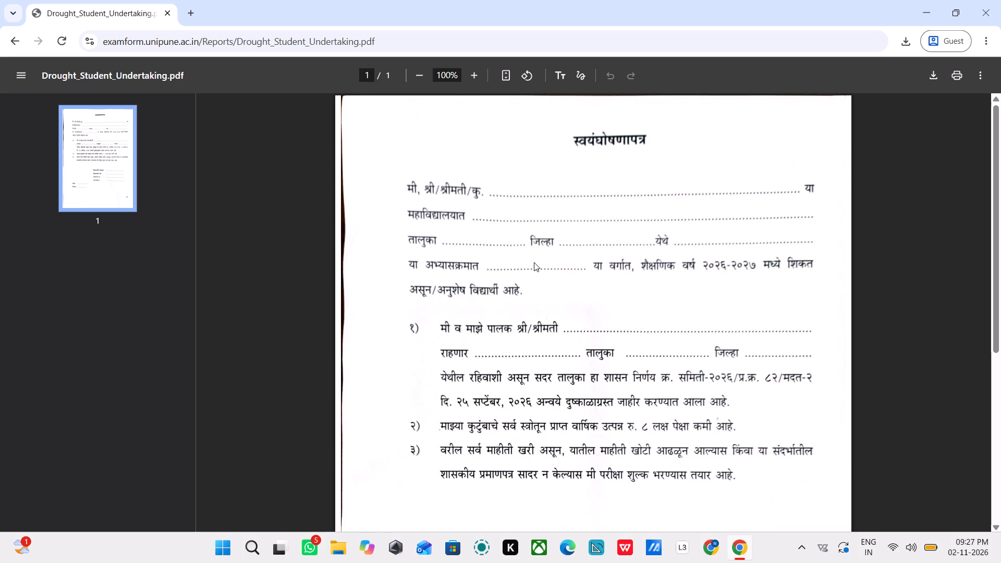
{"action": "scroll", "coordinate": [601, 279], "scroll_direction": "down", "scroll_amount": 2}
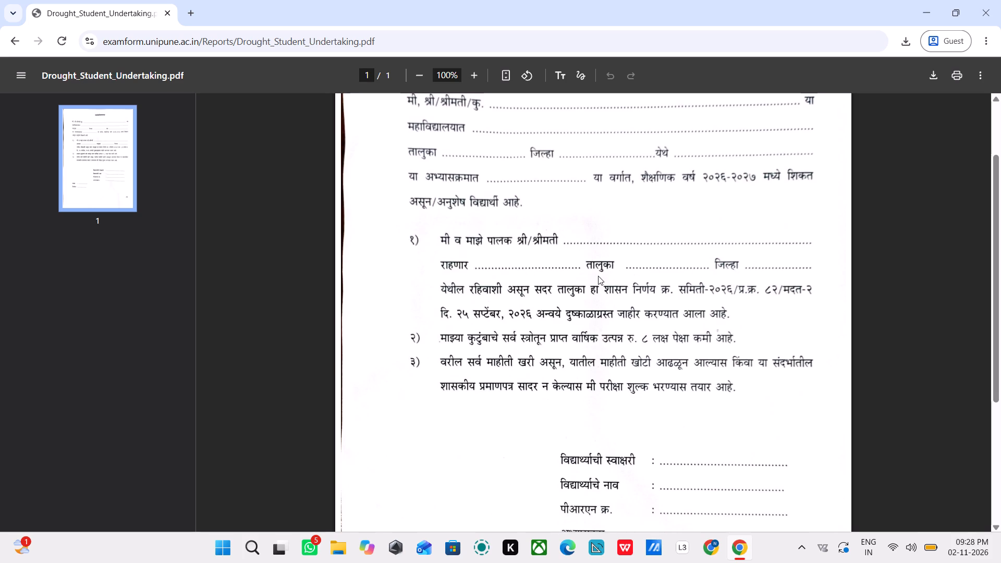
{"action": "scroll", "coordinate": [598, 276], "scroll_direction": "down", "scroll_amount": 2}
{"action": "left_click_drag", "start_coordinate": [683, 287], "coordinate": [683, 310]}
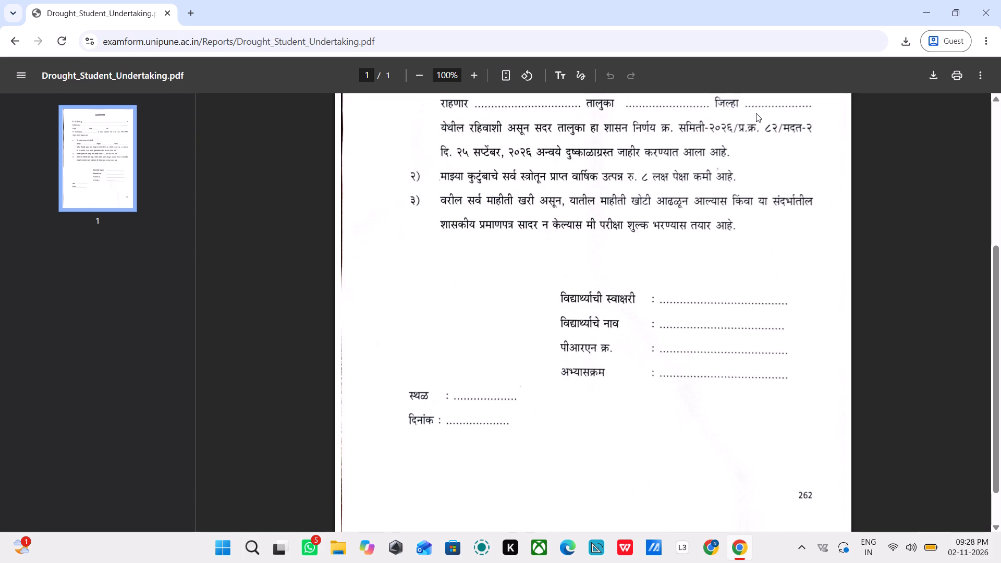
View the downloaded exam form preview PDF from the recent downloads, and close it again.
{"action": "key", "text": "ctrl+h"}
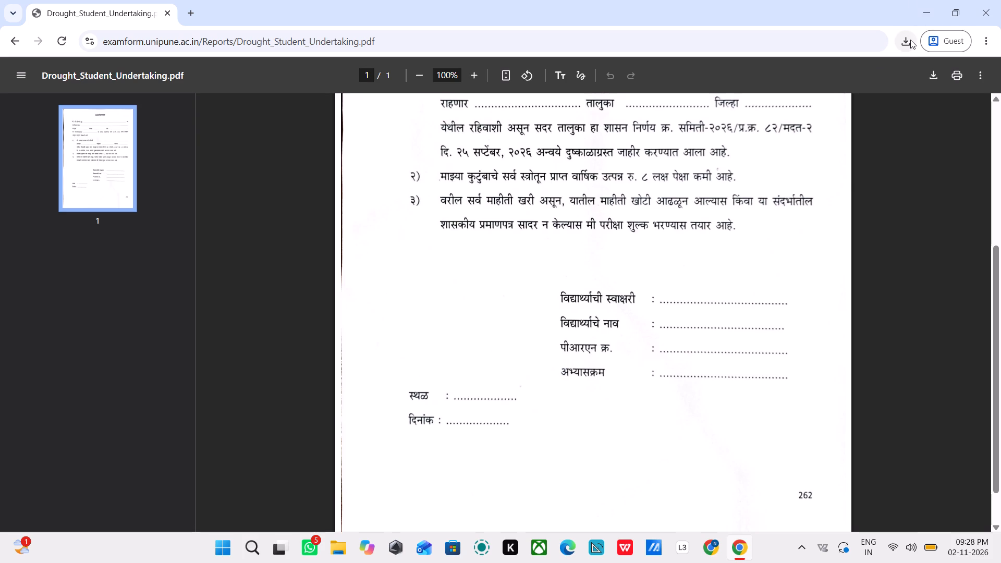
{"action": "left_click", "coordinate": [910, 40]}
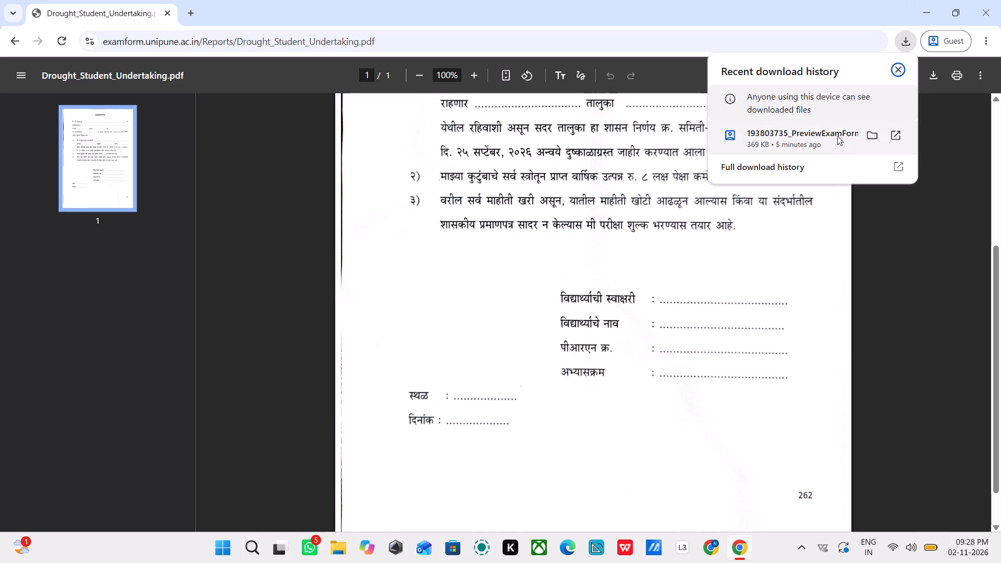
{"action": "left_click", "coordinate": [805, 135]}
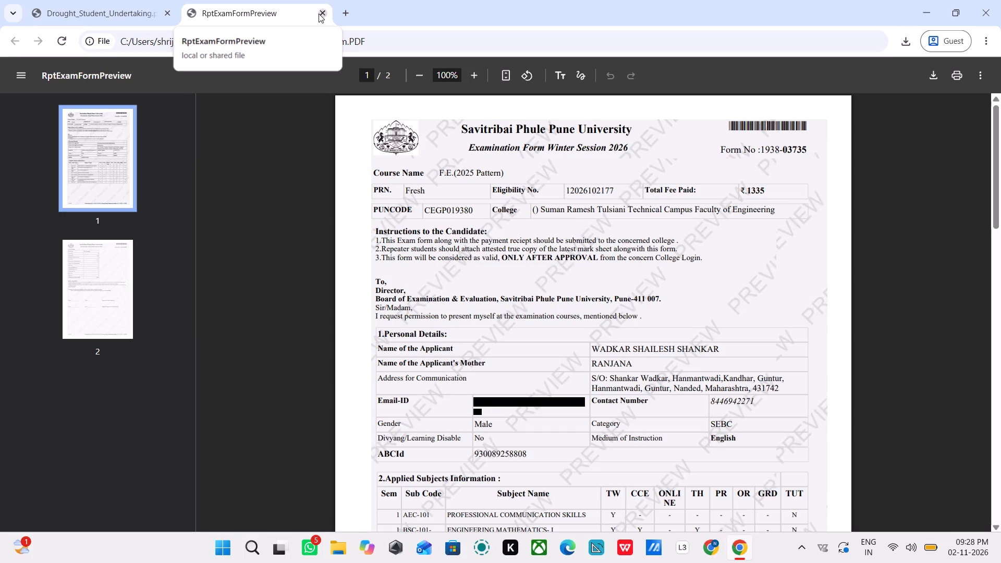
{"action": "left_click", "coordinate": [420, 197]}
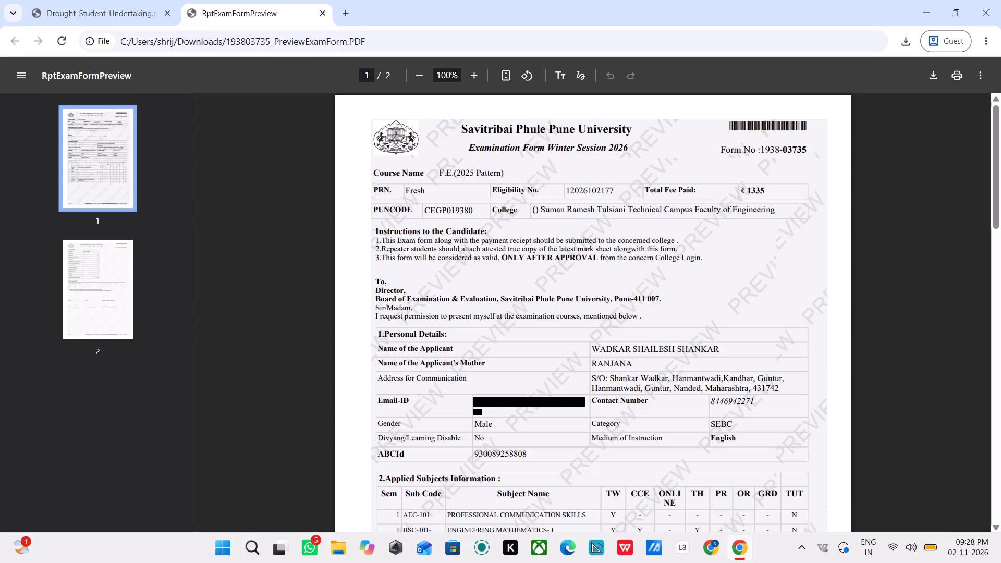
{"action": "left_click", "coordinate": [322, 12]}
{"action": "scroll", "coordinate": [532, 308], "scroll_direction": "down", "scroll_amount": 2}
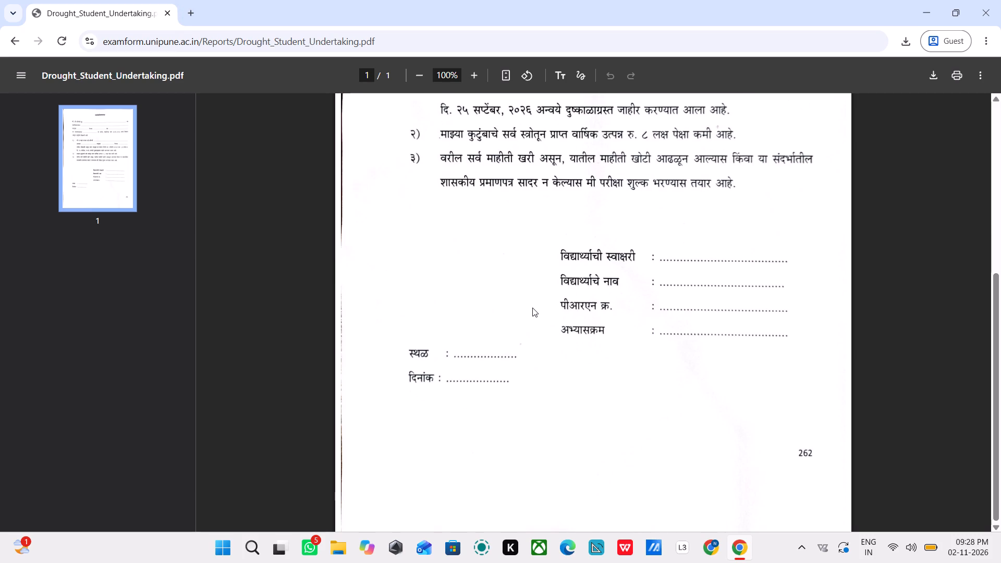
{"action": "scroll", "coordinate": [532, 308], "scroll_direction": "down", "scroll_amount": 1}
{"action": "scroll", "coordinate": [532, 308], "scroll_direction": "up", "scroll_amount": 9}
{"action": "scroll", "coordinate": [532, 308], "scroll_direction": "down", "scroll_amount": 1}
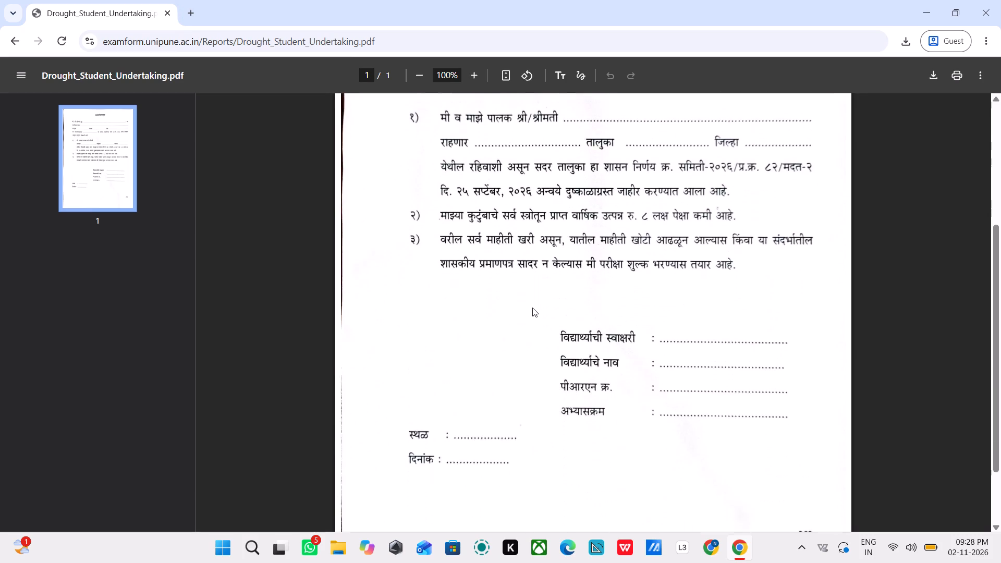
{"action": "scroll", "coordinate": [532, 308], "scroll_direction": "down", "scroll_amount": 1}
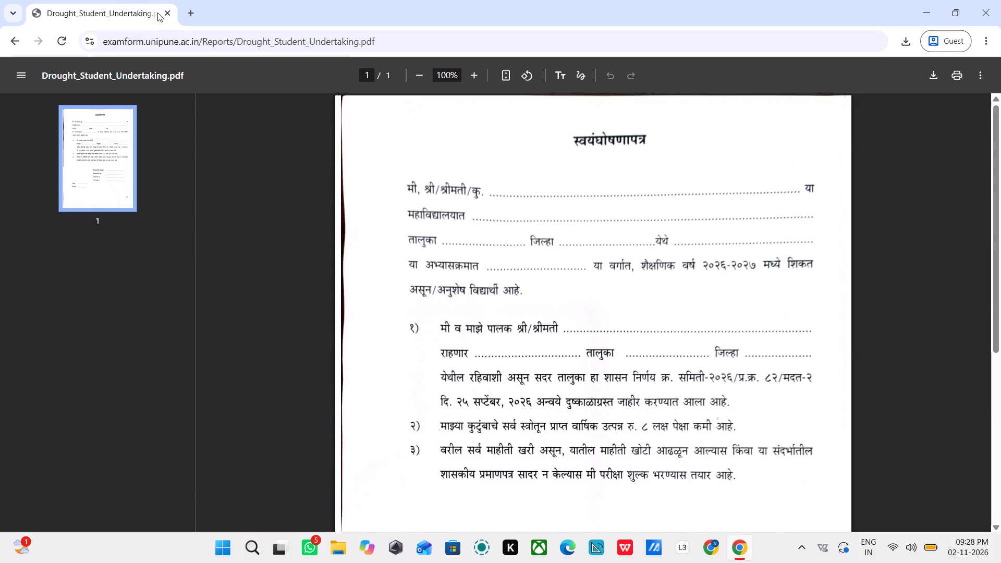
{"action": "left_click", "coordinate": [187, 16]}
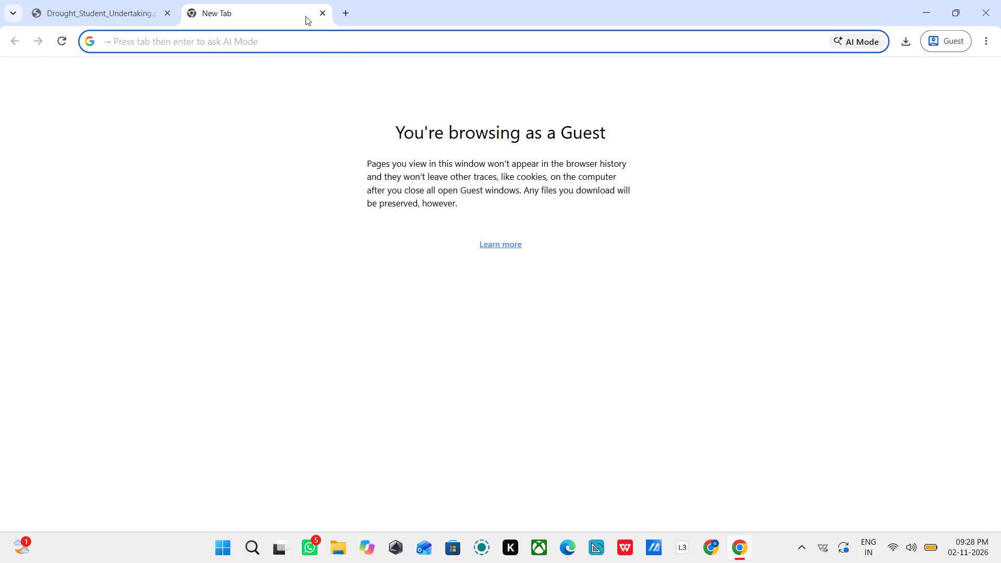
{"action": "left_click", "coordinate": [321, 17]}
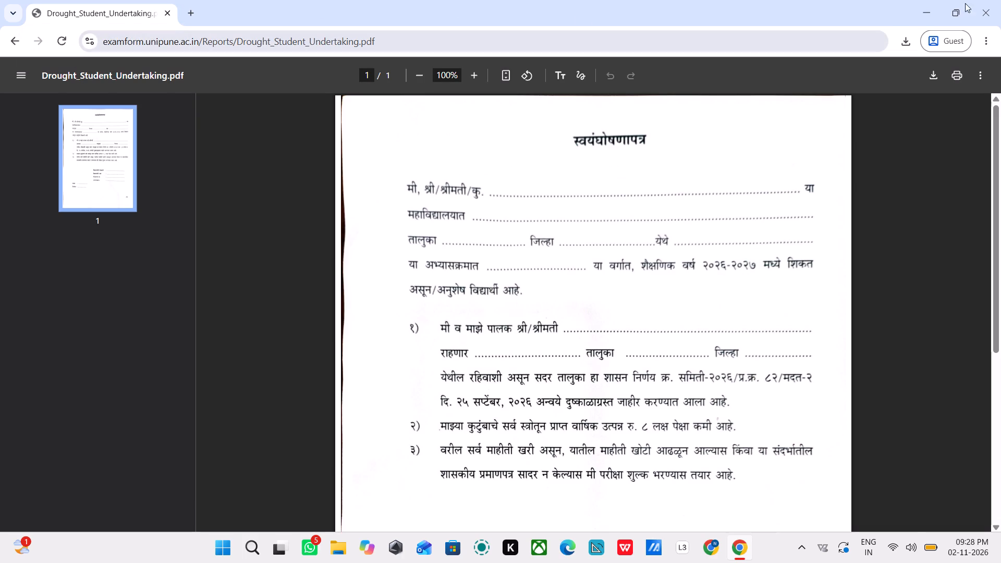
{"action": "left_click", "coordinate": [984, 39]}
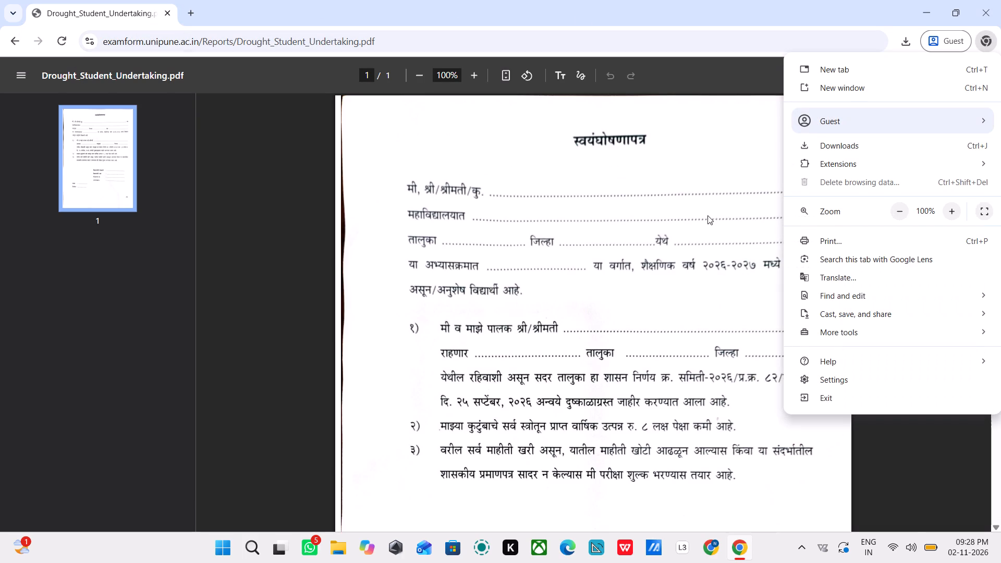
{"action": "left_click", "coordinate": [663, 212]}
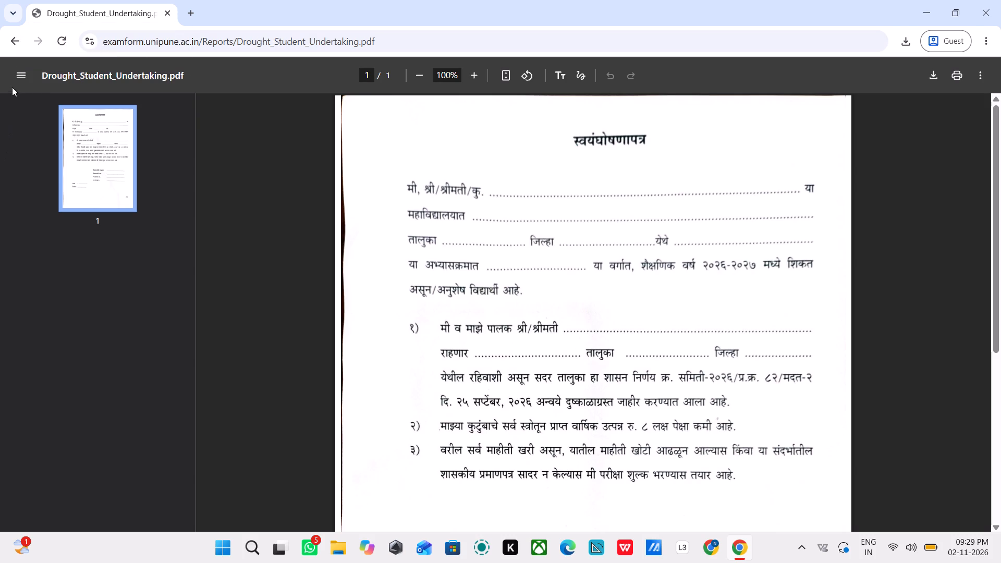
Leave the undertaking document and return through the Online Exam Form Dashboard to the Student Profile System.
{"action": "left_click", "coordinate": [12, 50]}
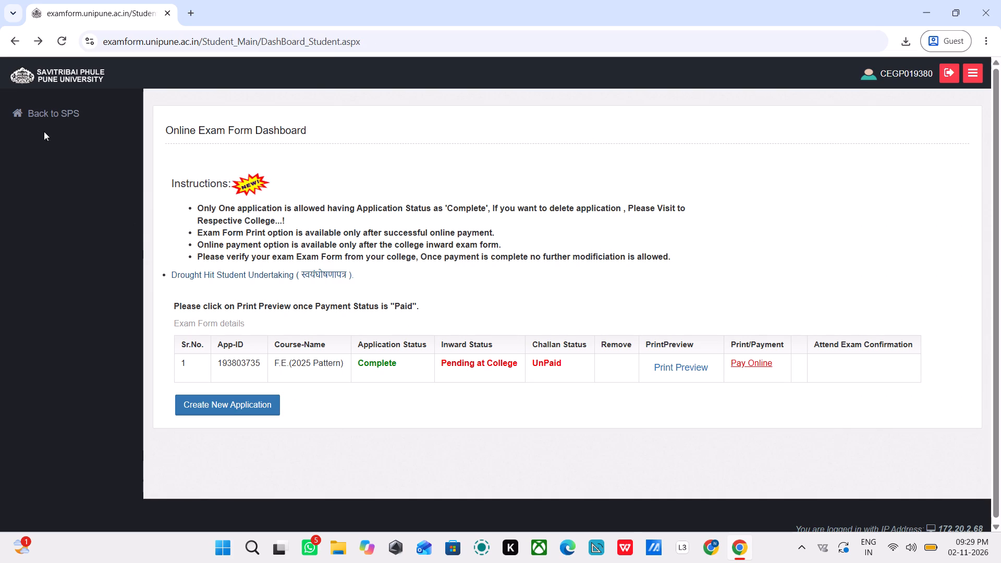
{"action": "left_click", "coordinate": [30, 118]}
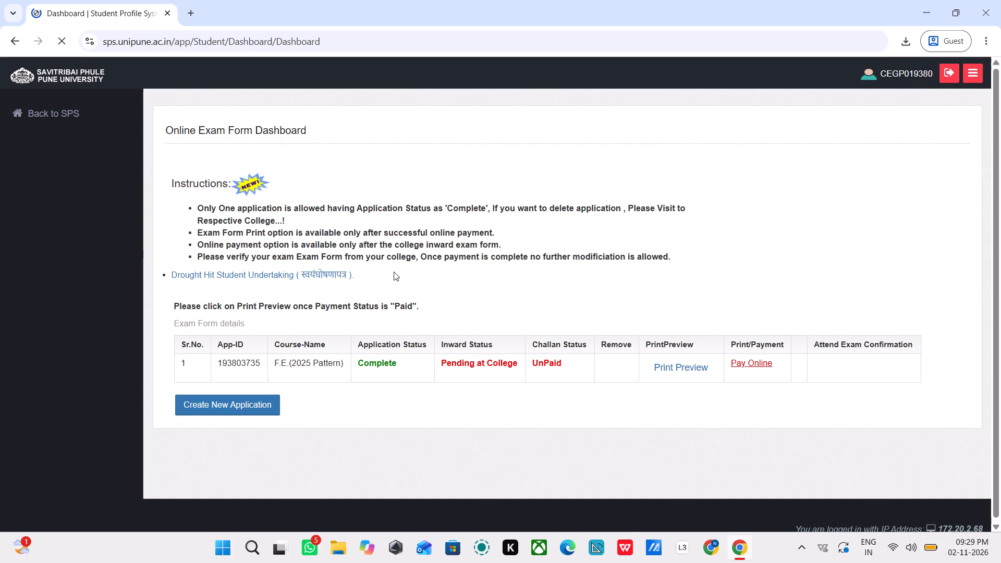
Look over the Student Profile System dashboard, including the enrollment details, profile status and available actions.
{"action": "scroll", "coordinate": [277, 206], "scroll_direction": "up", "scroll_amount": 1}
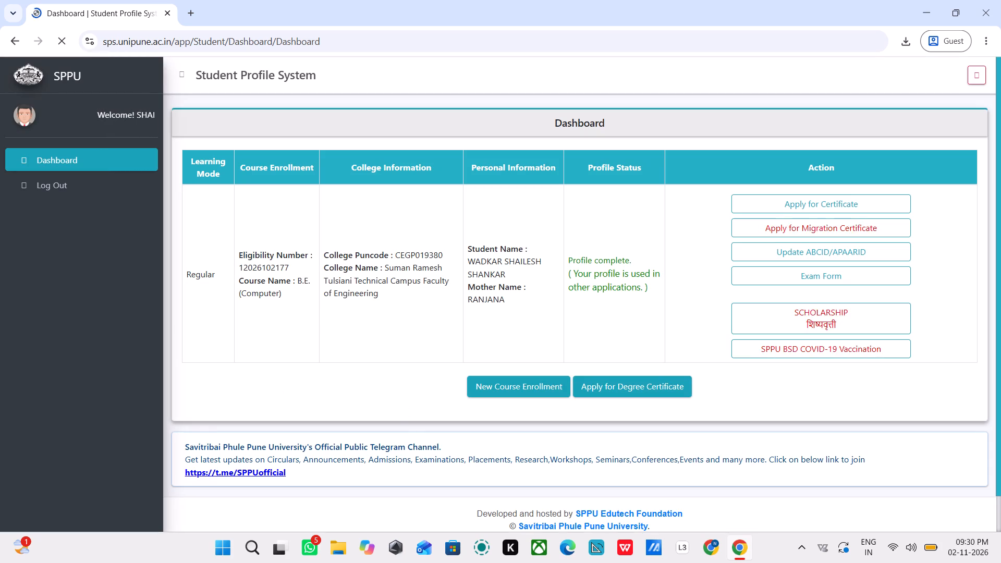
{"action": "left_click", "coordinate": [389, 396]}
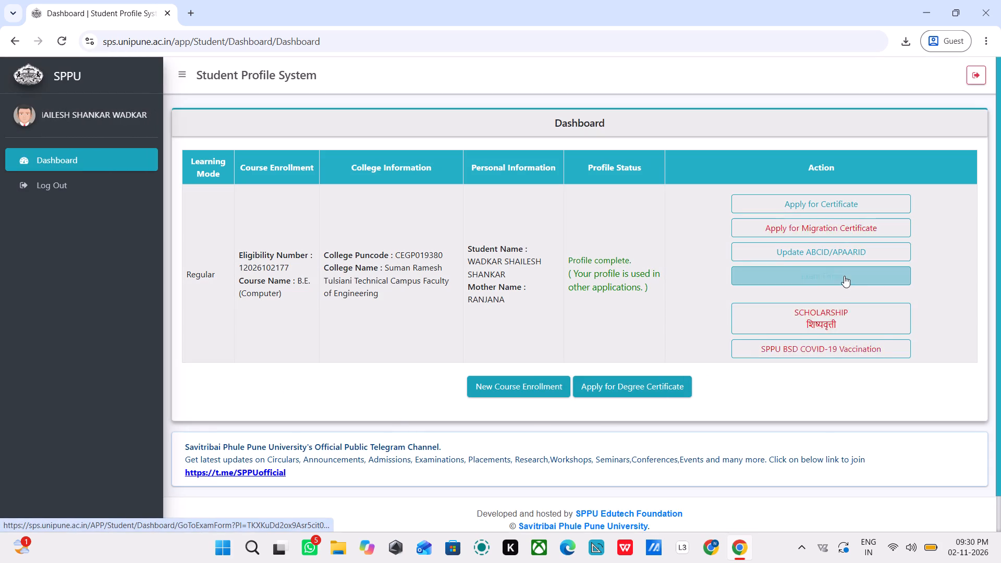
{"action": "scroll", "coordinate": [842, 361], "scroll_direction": "down", "scroll_amount": 3}
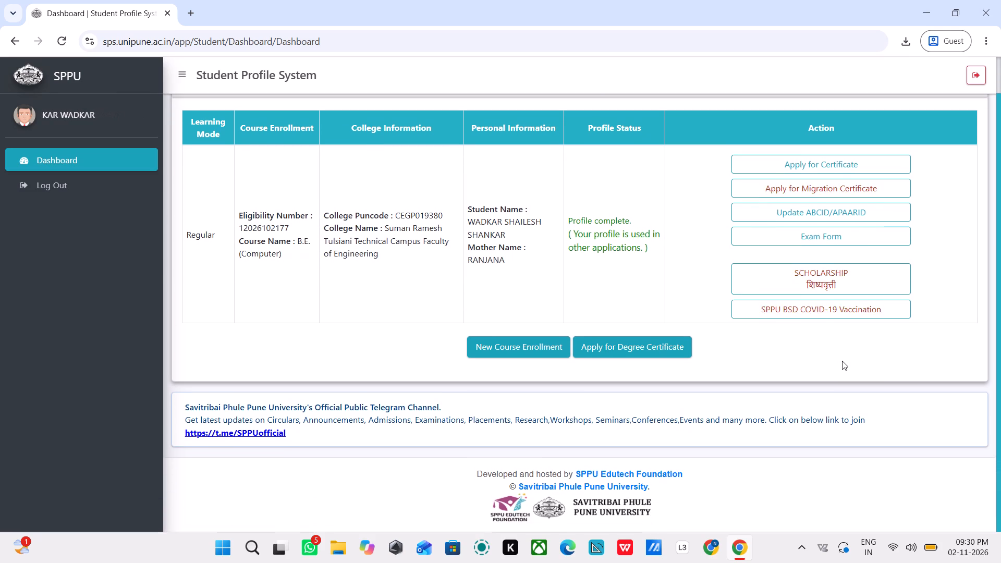
{"action": "scroll", "coordinate": [842, 361], "scroll_direction": "down", "scroll_amount": 2}
{"action": "scroll", "coordinate": [842, 361], "scroll_direction": "up", "scroll_amount": 3}
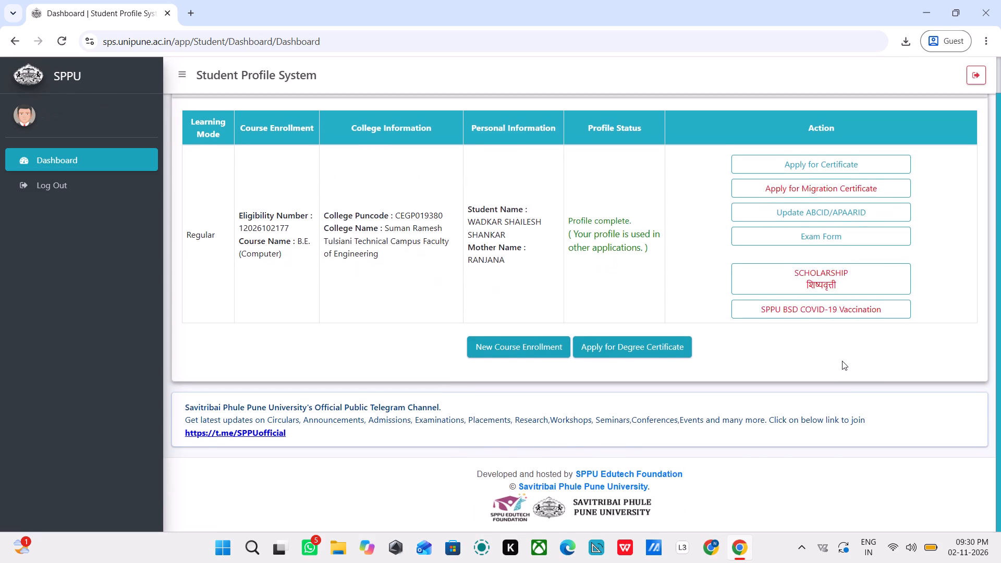
{"action": "scroll", "coordinate": [842, 361], "scroll_direction": "up", "scroll_amount": 1}
{"action": "scroll", "coordinate": [842, 361], "scroll_direction": "down", "scroll_amount": 2}
{"action": "scroll", "coordinate": [842, 361], "scroll_direction": "up", "scroll_amount": 3}
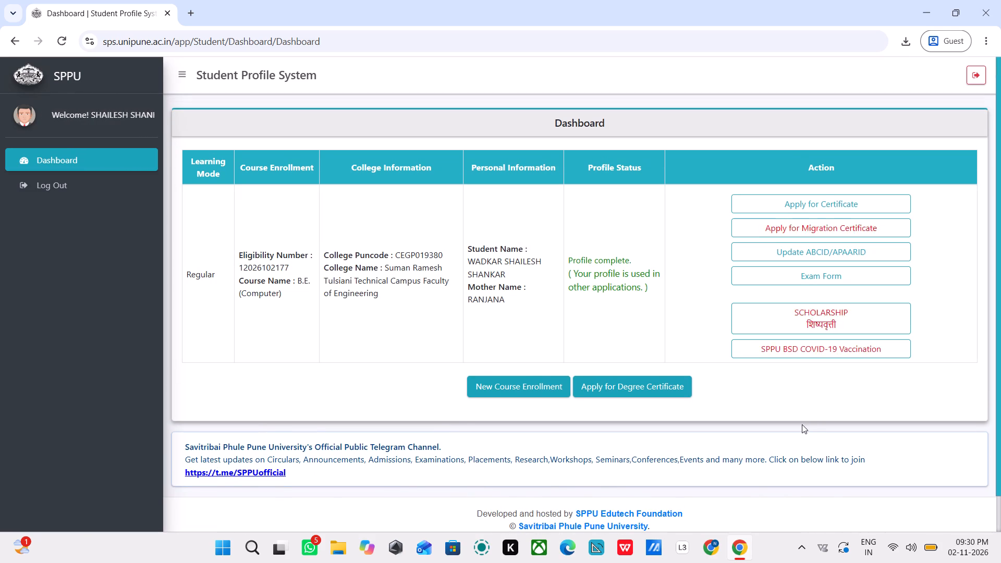
{"action": "scroll", "coordinate": [802, 424], "scroll_direction": "down", "scroll_amount": 2}
{"action": "scroll", "coordinate": [802, 424], "scroll_direction": "up", "scroll_amount": 3}
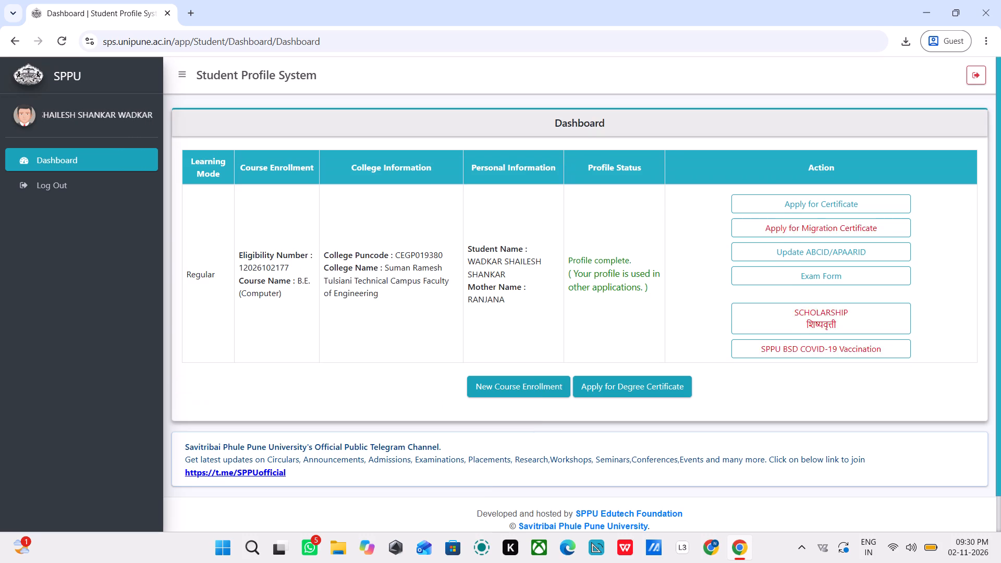
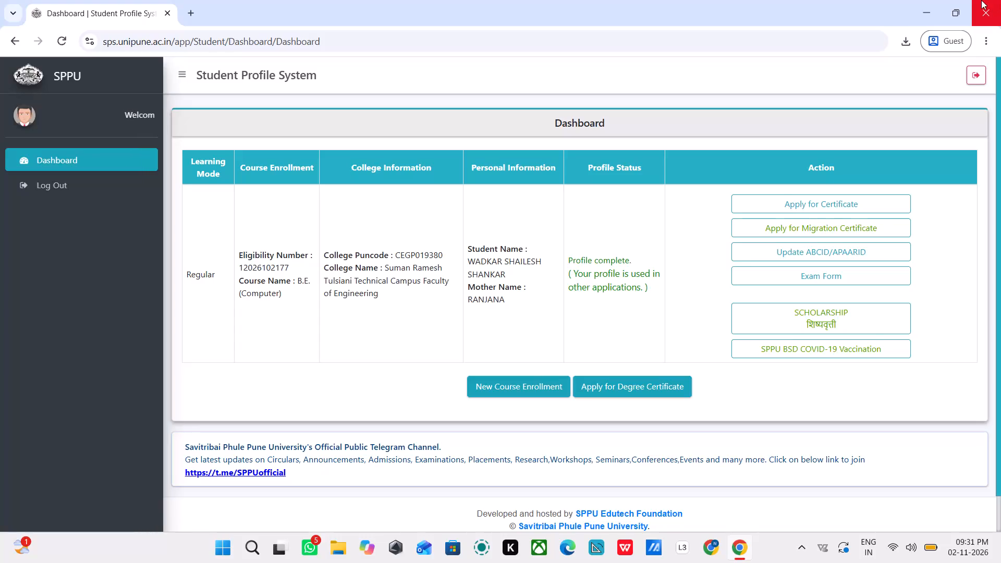
Log out of the student account in the Student Profile System.
{"action": "left_click", "coordinate": [981, 77]}
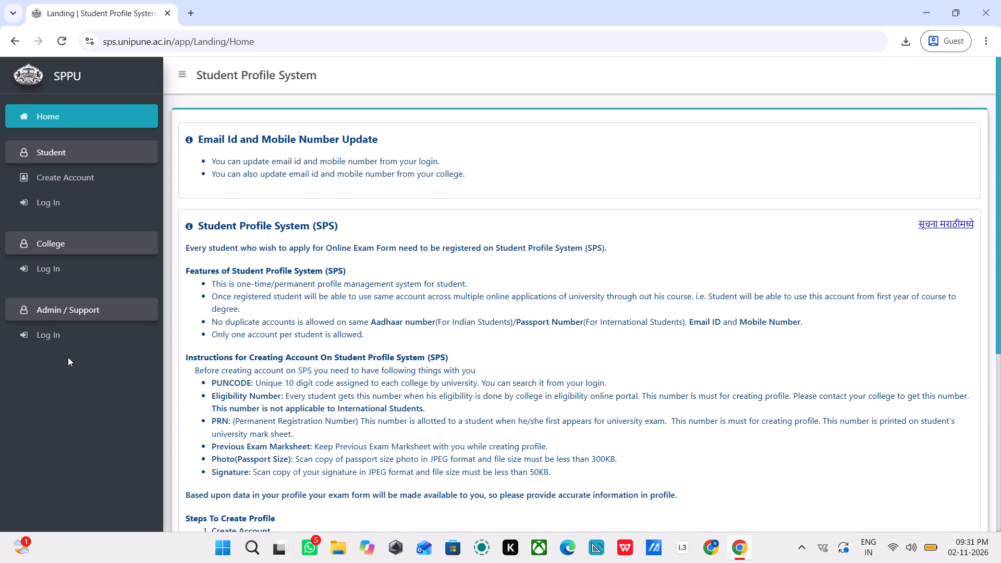
Open the student login page from the Student Profile System home page.
{"action": "left_click", "coordinate": [52, 194]}
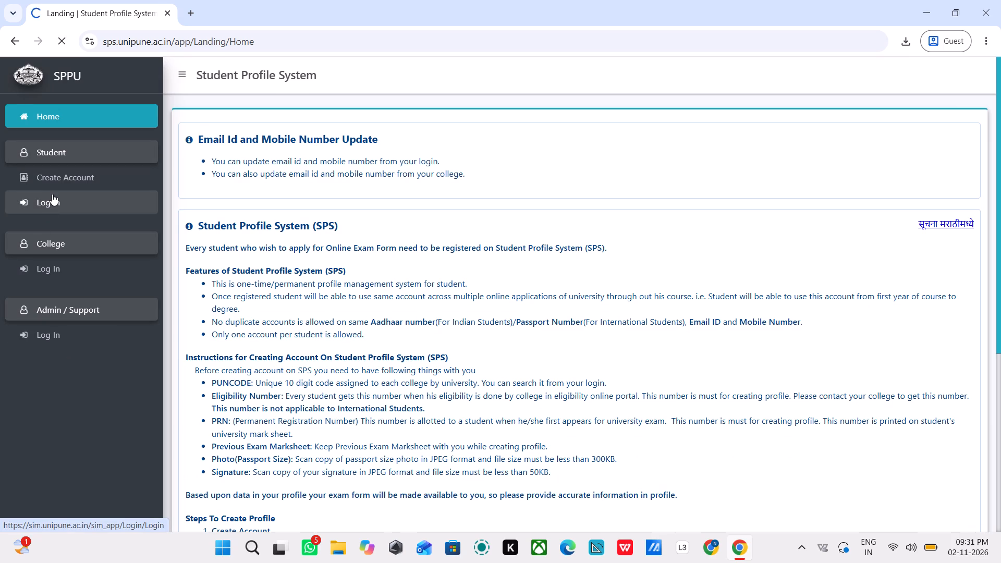
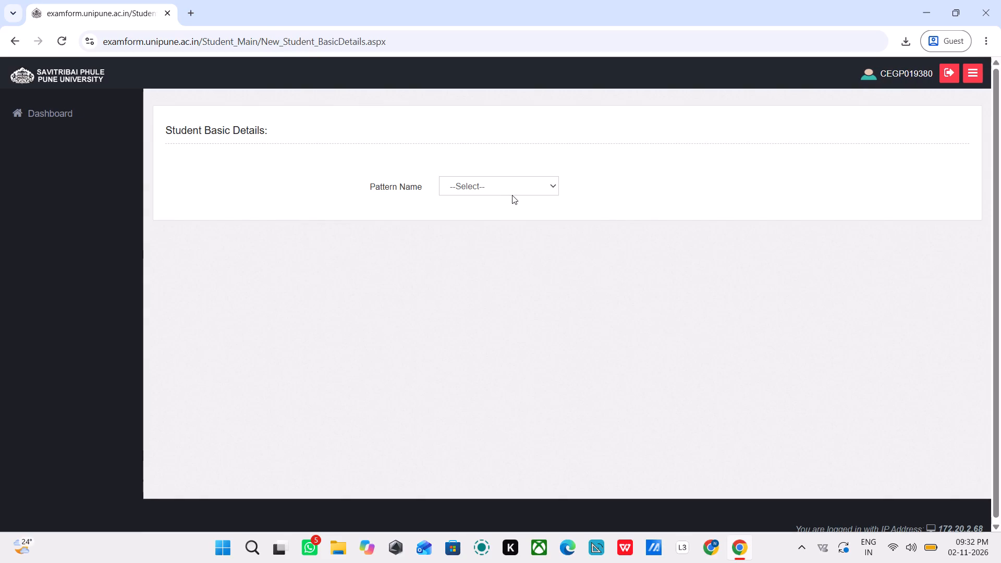
Choose the F.E.(2025 Pattern) pattern for the student and proceed from the basic details to the exam form's subject selection.
{"action": "left_click", "coordinate": [514, 189]}
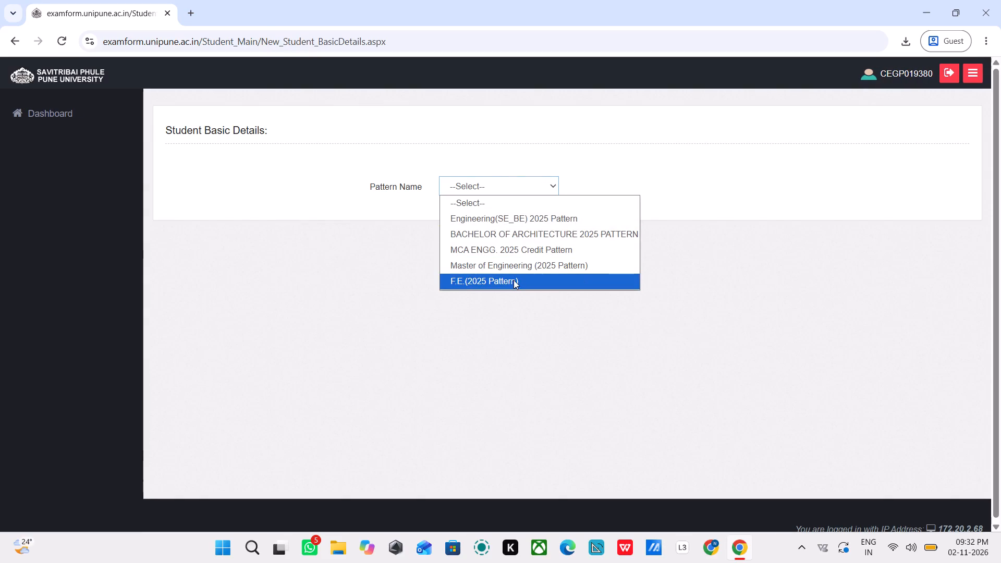
{"action": "left_click", "coordinate": [514, 280]}
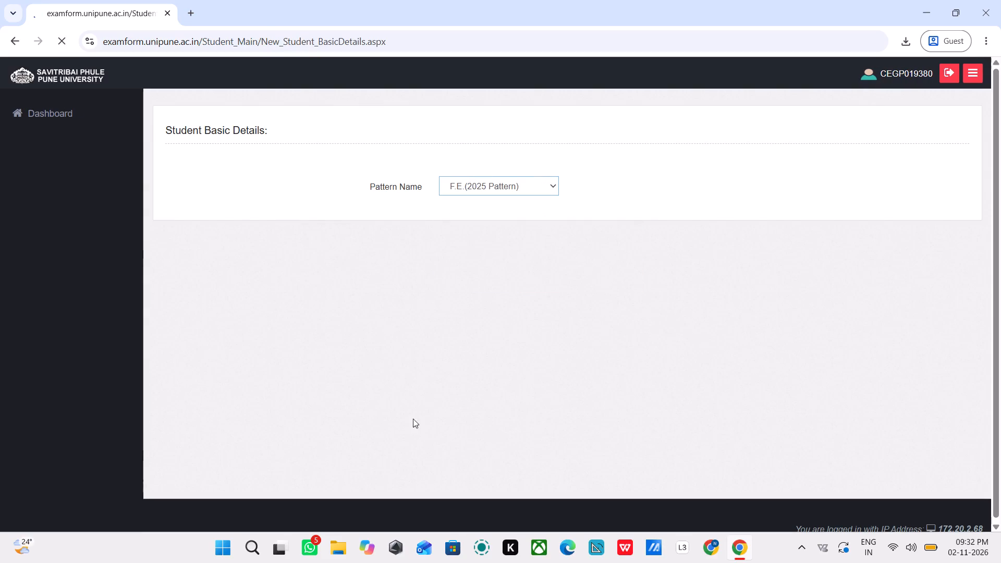
{"action": "scroll", "coordinate": [492, 324], "scroll_direction": "down", "scroll_amount": 2}
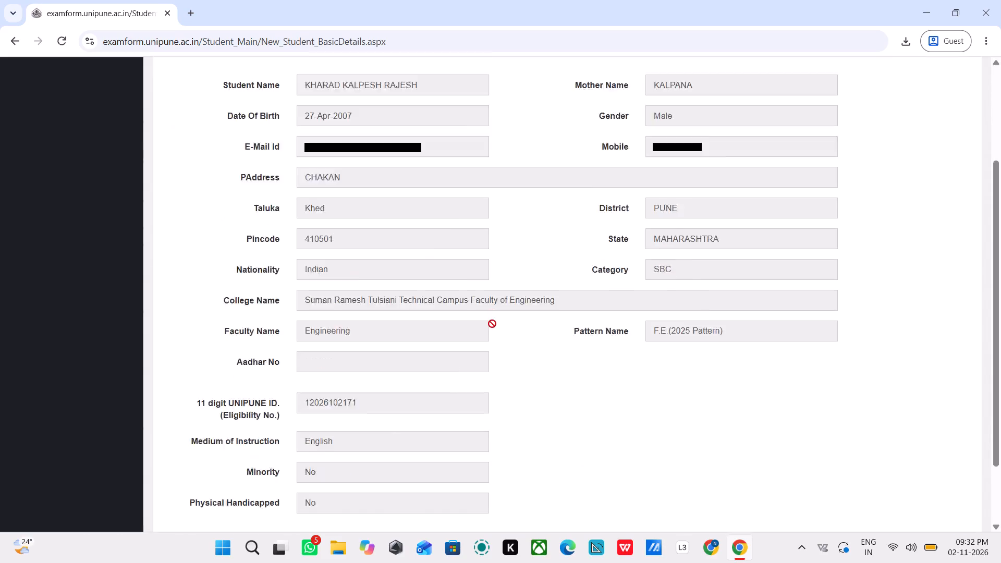
{"action": "scroll", "coordinate": [492, 324], "scroll_direction": "down", "scroll_amount": 2}
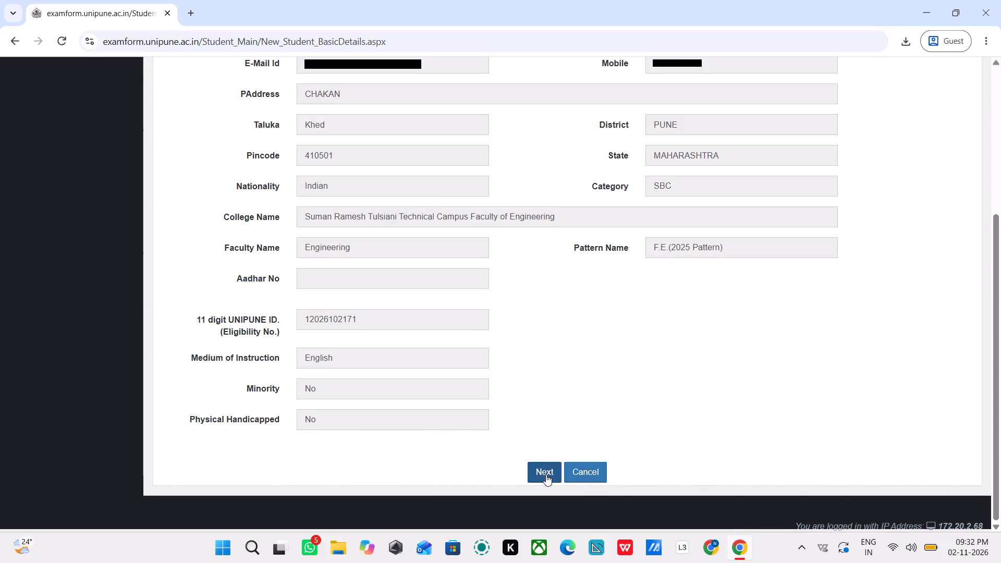
{"action": "left_click", "coordinate": [546, 474]}
{"action": "scroll", "coordinate": [546, 474], "scroll_direction": "down", "scroll_amount": 1}
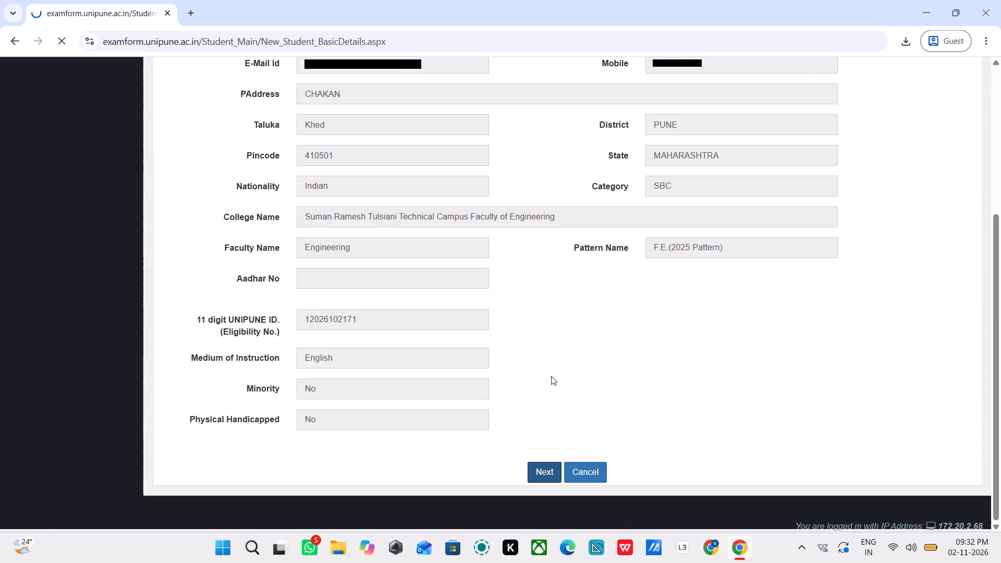
{"action": "scroll", "coordinate": [551, 374], "scroll_direction": "up", "scroll_amount": 3}
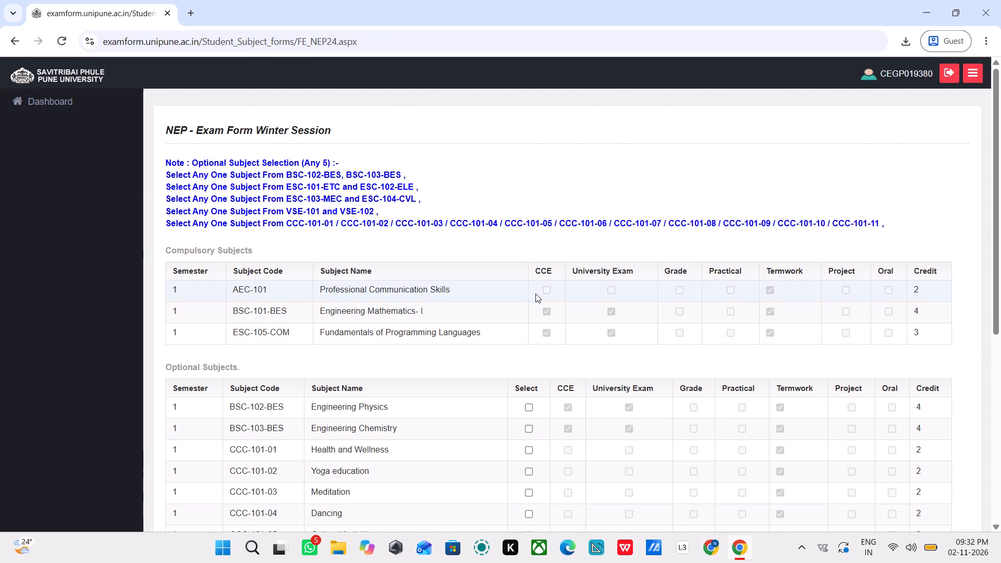
Select optional subjects Engineering Physics, Engineering Chemistry, Manufacturing Practice Workshop, Engineering Graphics, Basic Electrical Engineering, and Health and Wellness.
{"action": "left_click", "coordinate": [529, 410]}
{"action": "left_click", "coordinate": [528, 431]}
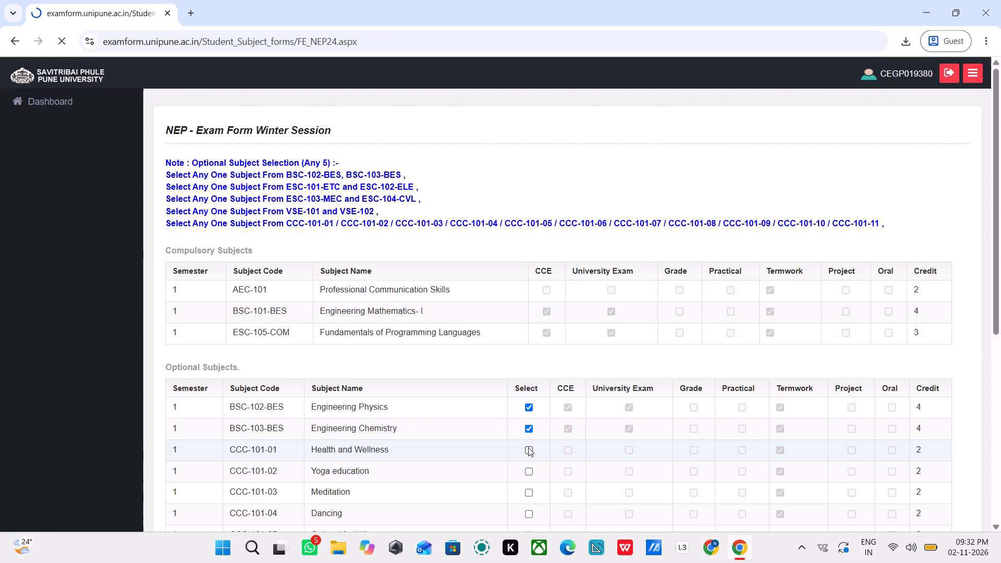
{"action": "scroll", "coordinate": [528, 447], "scroll_direction": "down", "scroll_amount": 3}
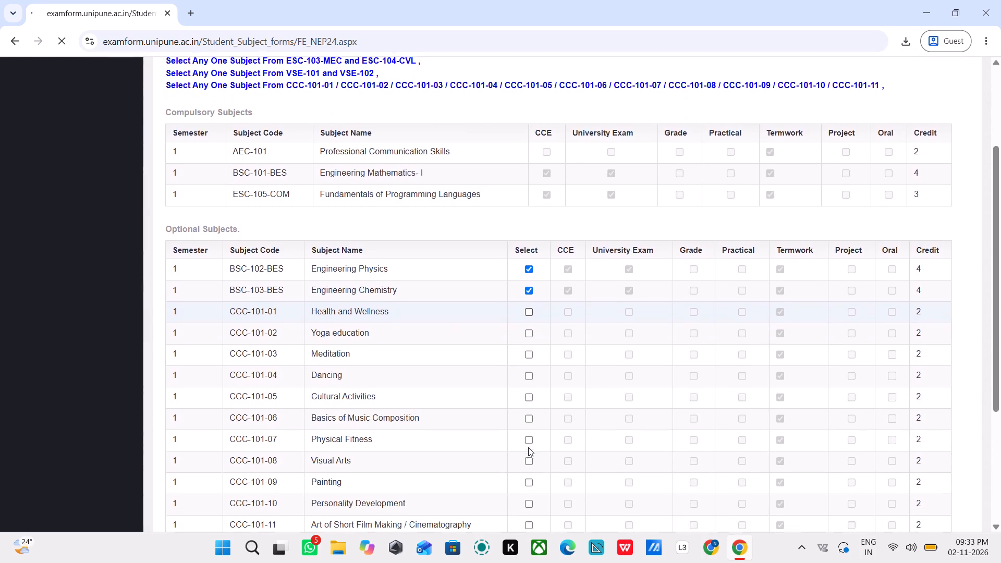
{"action": "scroll", "coordinate": [528, 447], "scroll_direction": "down", "scroll_amount": 6}
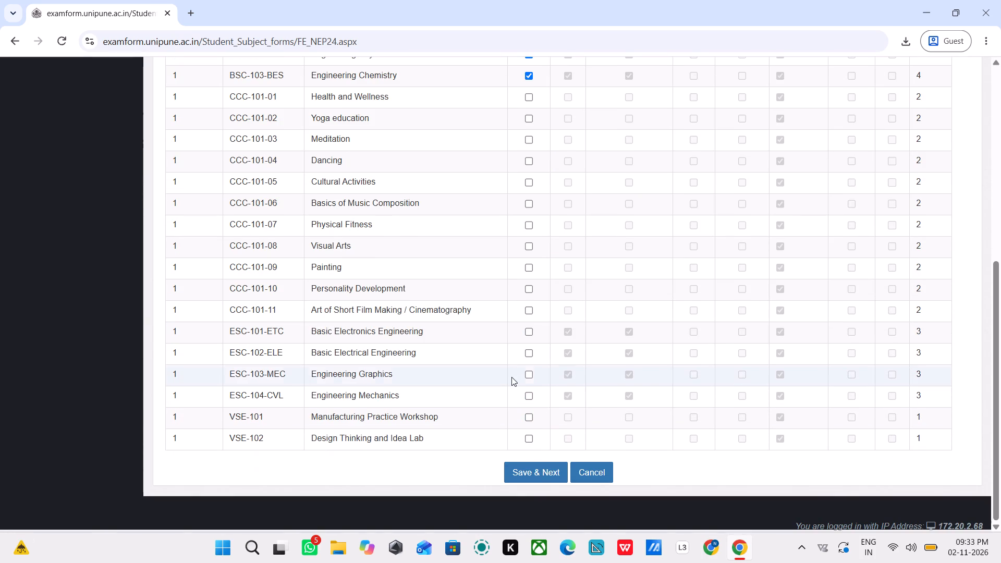
{"action": "left_click", "coordinate": [524, 383]}
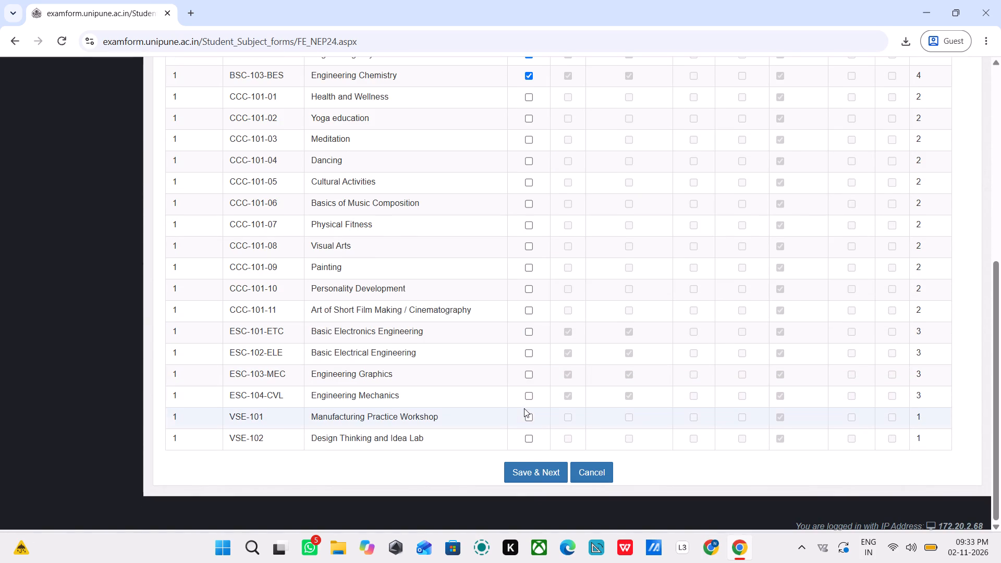
{"action": "left_click", "coordinate": [526, 415]}
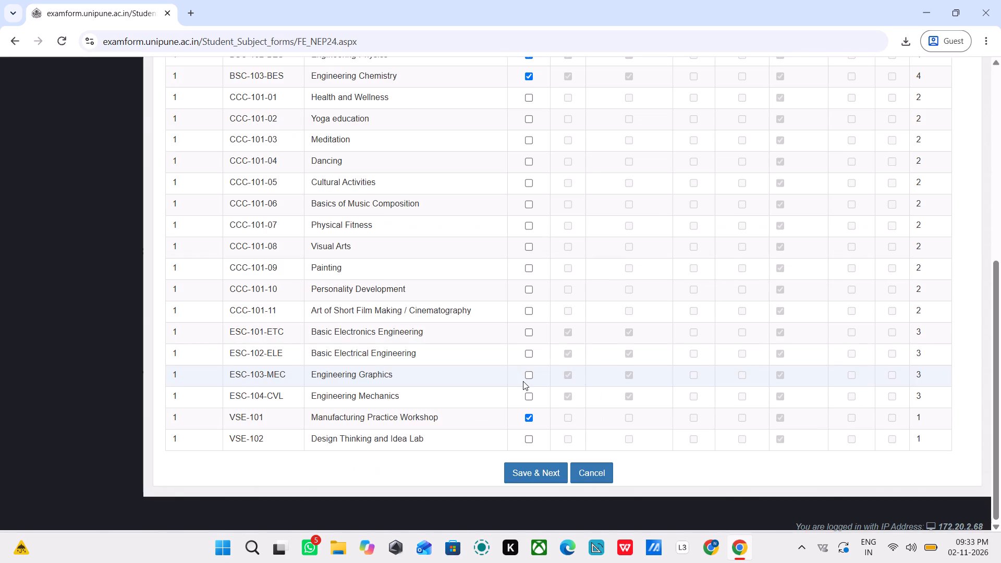
{"action": "left_click", "coordinate": [527, 375]}
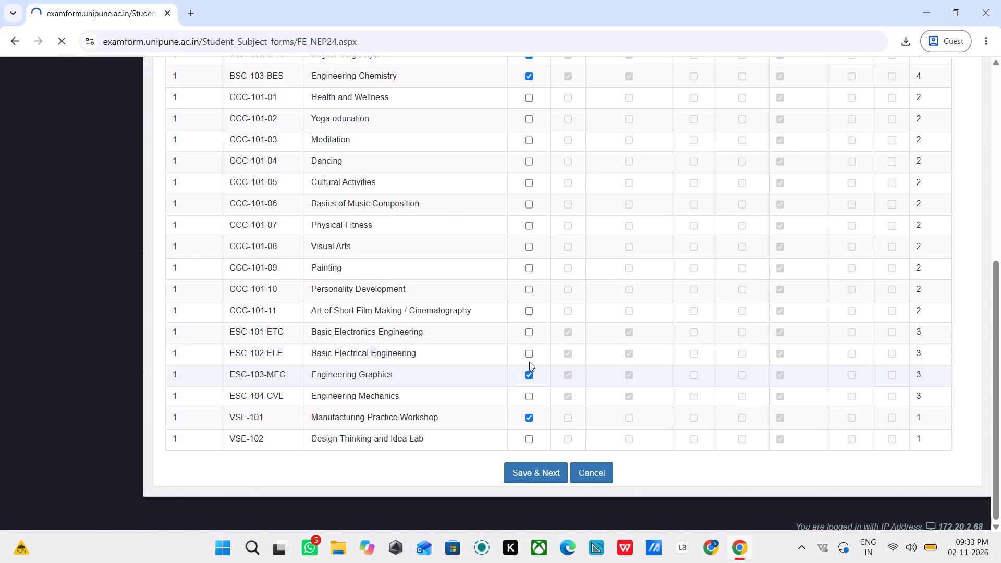
{"action": "left_click", "coordinate": [530, 354]}
{"action": "scroll", "coordinate": [530, 354], "scroll_direction": "up", "scroll_amount": 2}
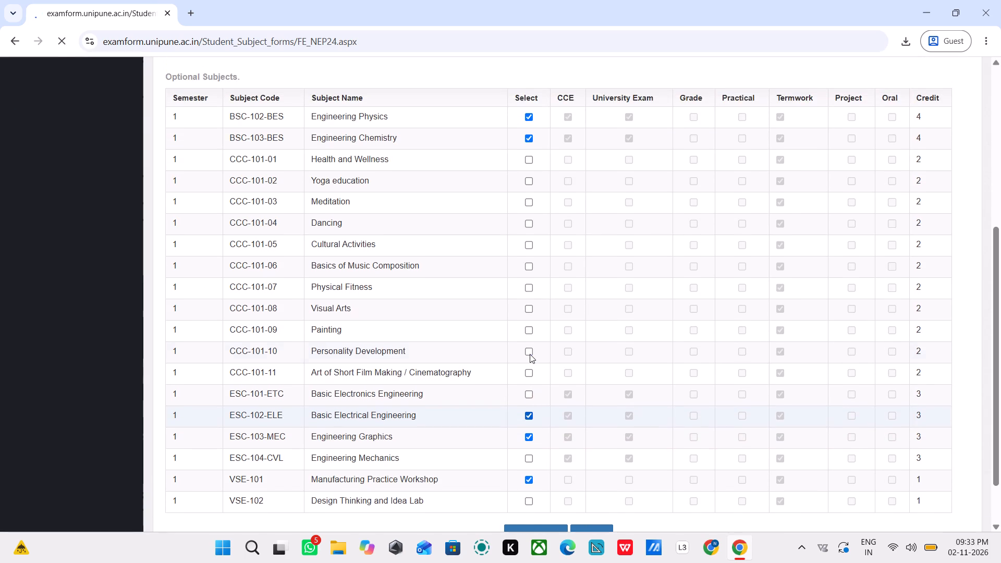
{"action": "scroll", "coordinate": [530, 354], "scroll_direction": "up", "scroll_amount": 1}
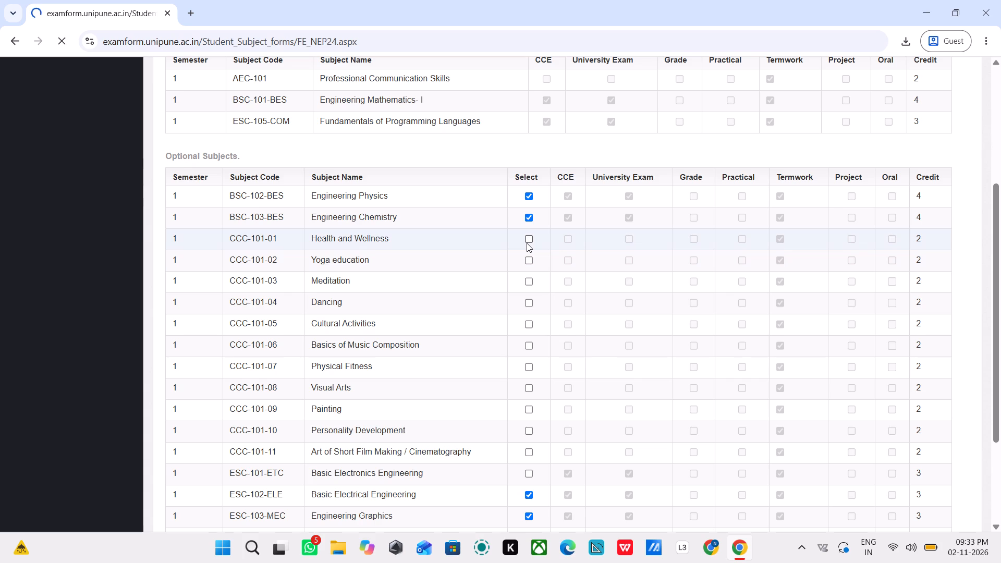
{"action": "left_click", "coordinate": [527, 243]}
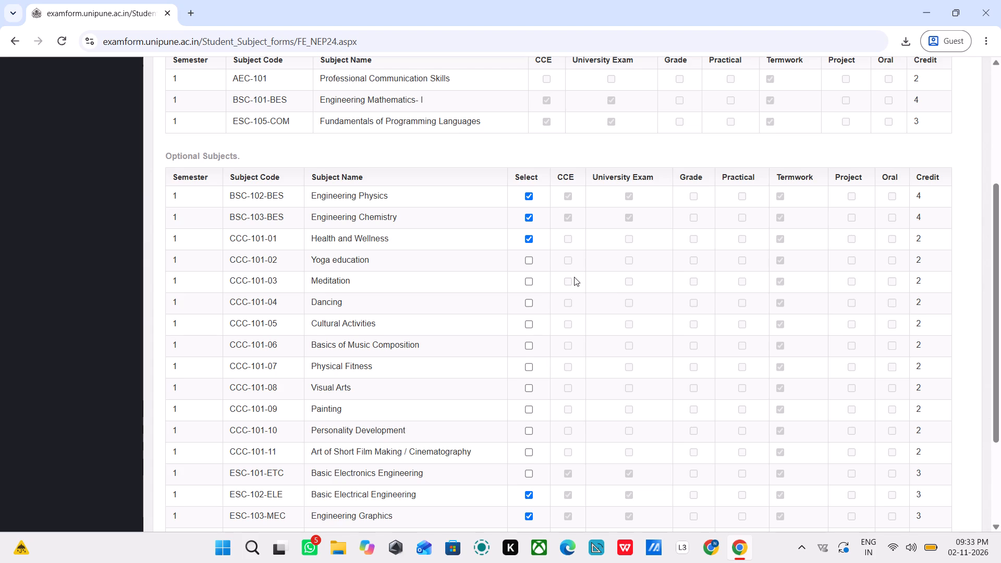
Deselect Engineering Chemistry (BSC-103-BES) in the optional subjects, keeping Engineering Physics as the choice from that pair.
{"action": "scroll", "coordinate": [574, 277], "scroll_direction": "up", "scroll_amount": 2}
{"action": "scroll", "coordinate": [574, 277], "scroll_direction": "down", "scroll_amount": 2}
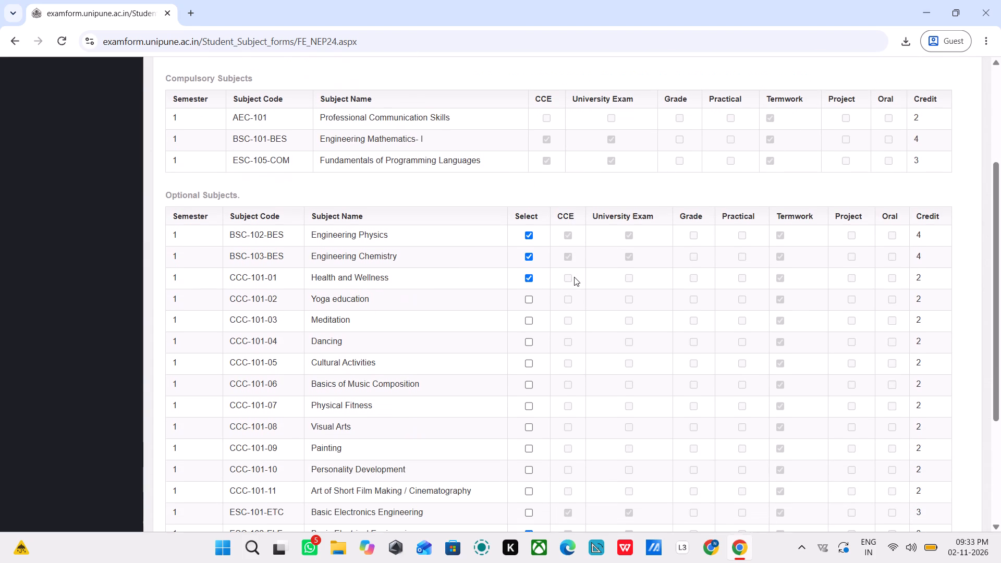
{"action": "scroll", "coordinate": [574, 277], "scroll_direction": "up", "scroll_amount": 1}
{"action": "left_click", "coordinate": [528, 283]}
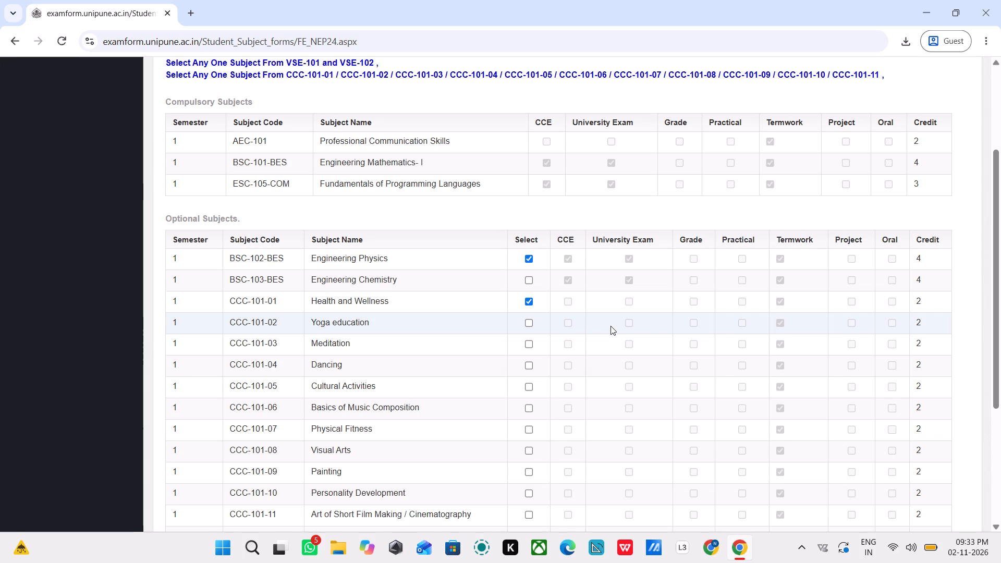
{"action": "scroll", "coordinate": [611, 326], "scroll_direction": "up", "scroll_amount": 2}
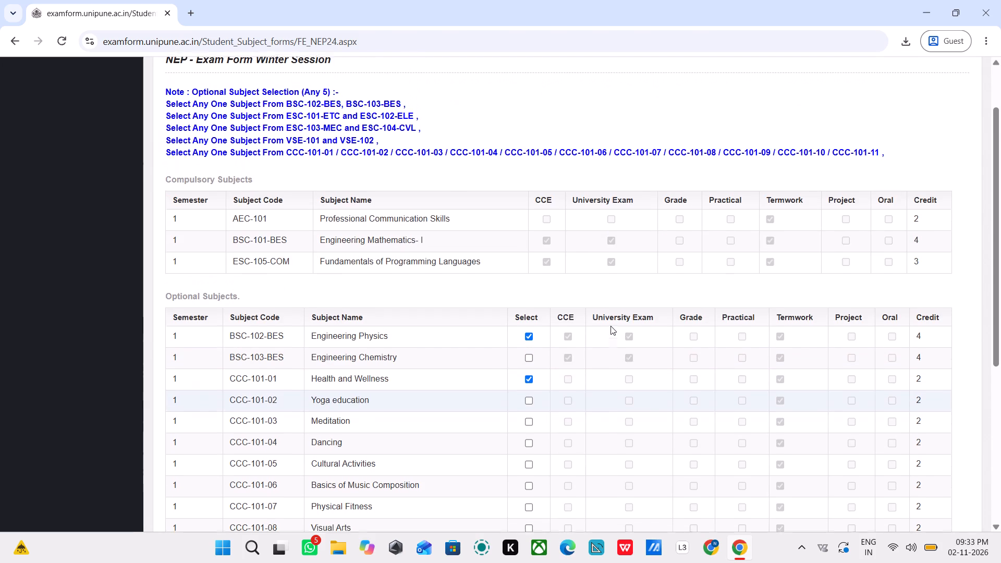
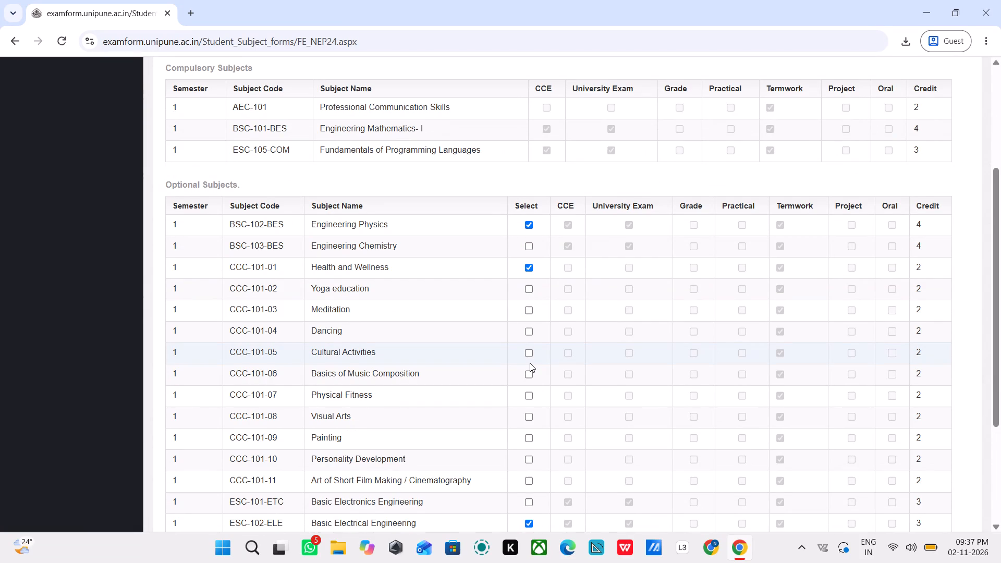
Review the selected optional subjects against the compulsory subjects and the one-per-group selection rules in the note.
{"action": "scroll", "coordinate": [530, 363], "scroll_direction": "down", "scroll_amount": 1}
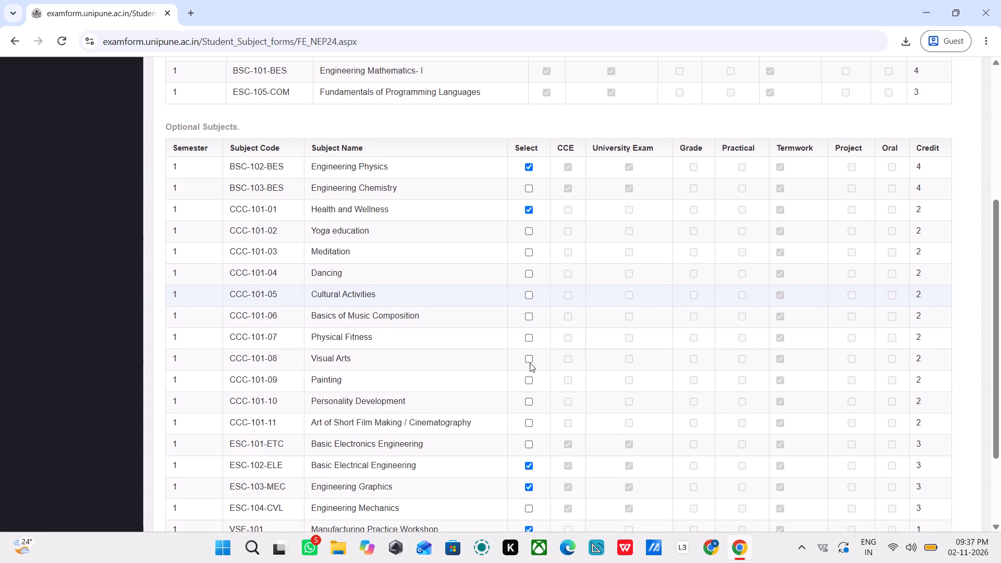
{"action": "scroll", "coordinate": [530, 363], "scroll_direction": "down", "scroll_amount": 4}
{"action": "scroll", "coordinate": [530, 363], "scroll_direction": "up", "scroll_amount": 4}
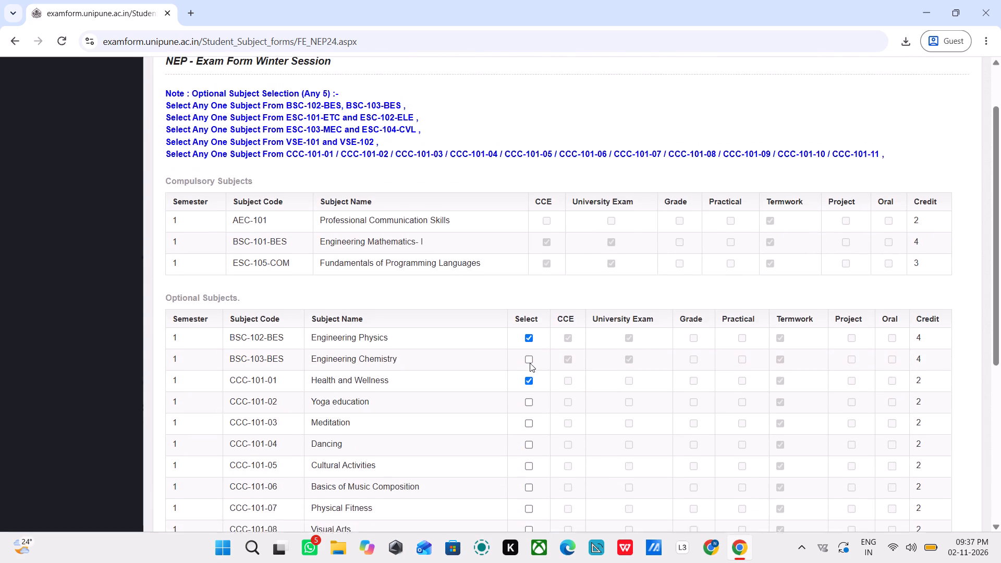
{"action": "scroll", "coordinate": [530, 363], "scroll_direction": "down", "scroll_amount": 3}
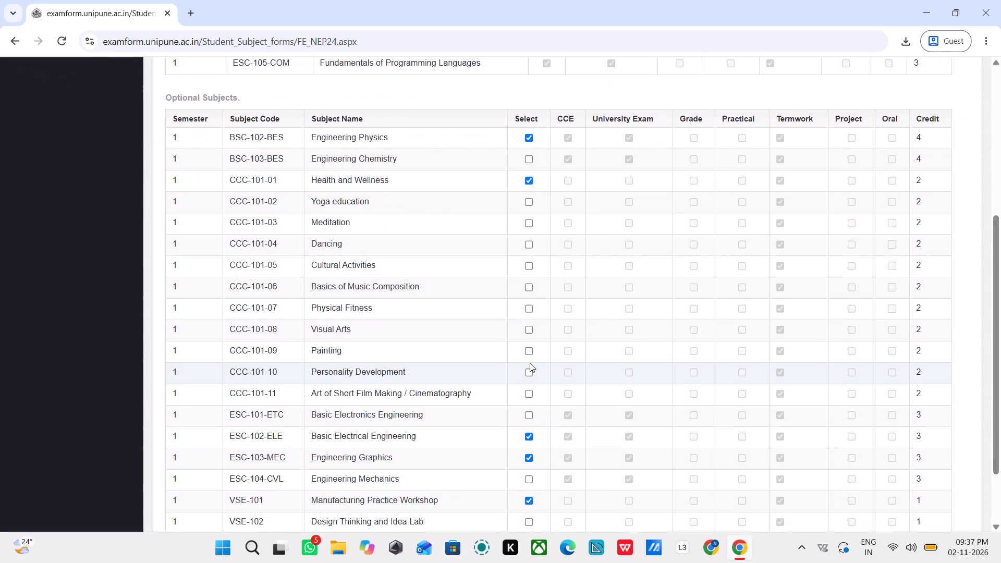
{"action": "scroll", "coordinate": [530, 363], "scroll_direction": "up", "scroll_amount": 1}
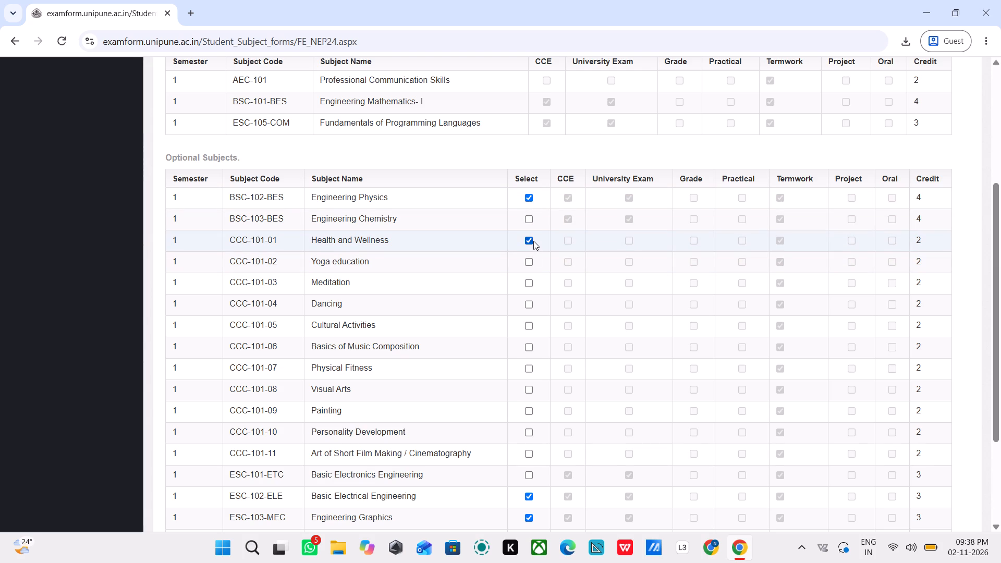
{"action": "scroll", "coordinate": [547, 384], "scroll_direction": "down", "scroll_amount": 2}
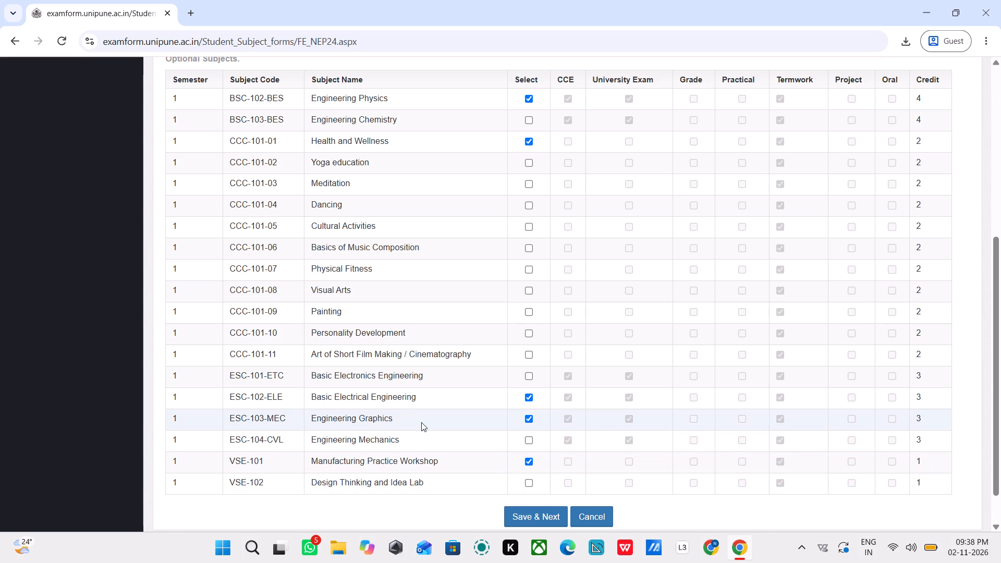
{"action": "scroll", "coordinate": [90, 370], "scroll_direction": "up", "scroll_amount": 5}
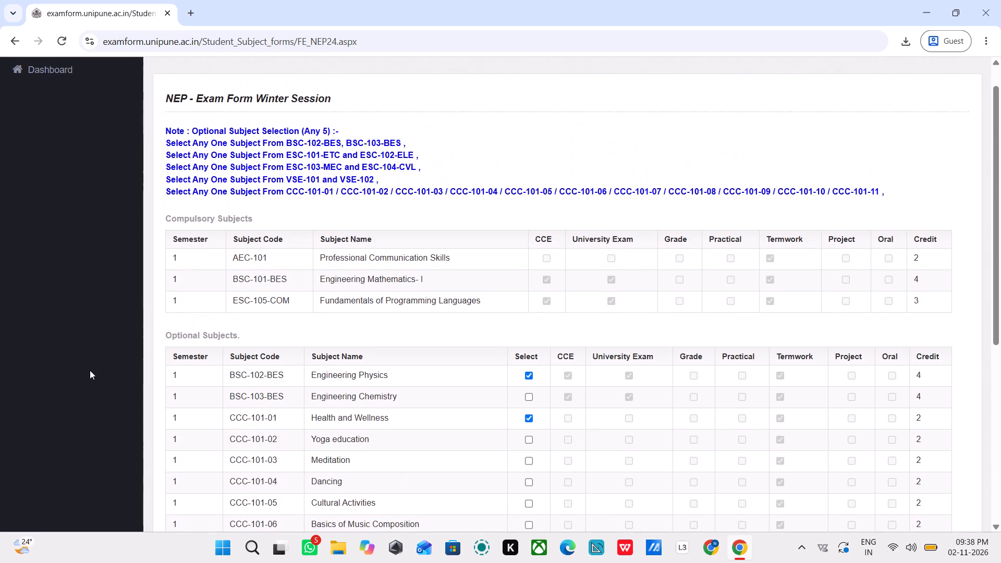
{"action": "scroll", "coordinate": [90, 370], "scroll_direction": "down", "scroll_amount": 2}
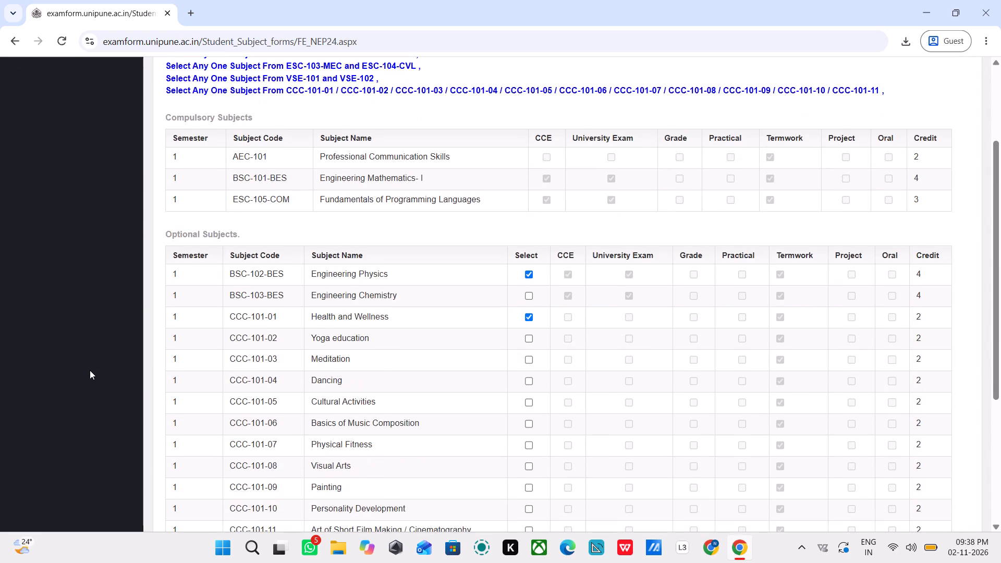
Save the chosen optional subjects and continue to the fees details.
{"action": "scroll", "coordinate": [90, 370], "scroll_direction": "down", "scroll_amount": 3}
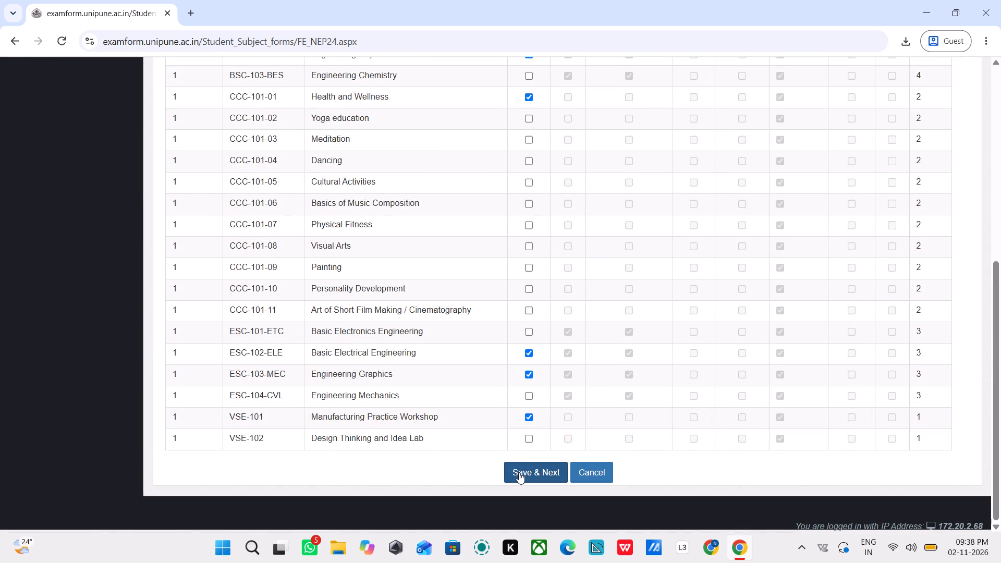
{"action": "left_click", "coordinate": [519, 472]}
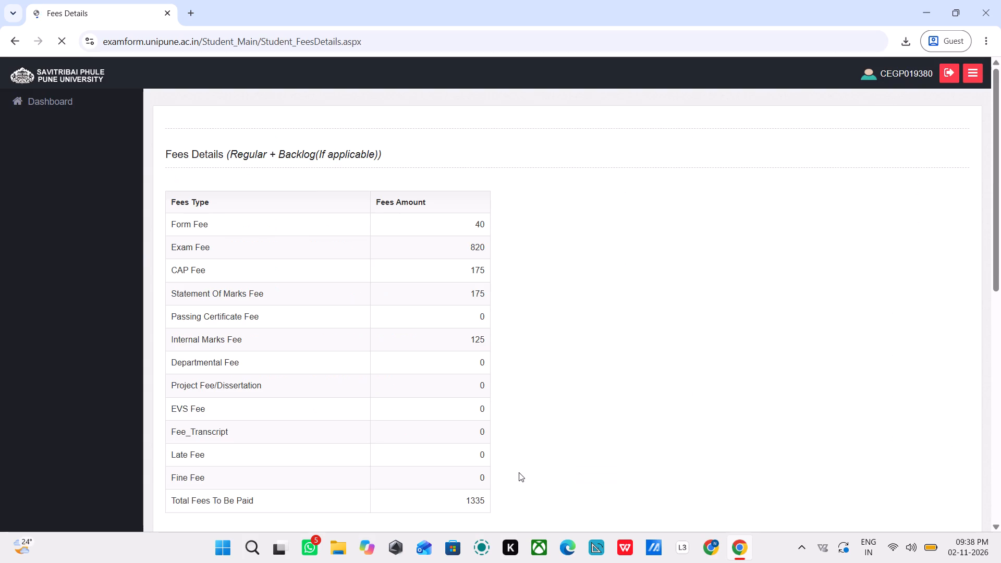
Preview the exam form, check its applied subjects, fee details and declaration, and proceed out of the preview.
{"action": "scroll", "coordinate": [519, 472], "scroll_direction": "down", "scroll_amount": 3}
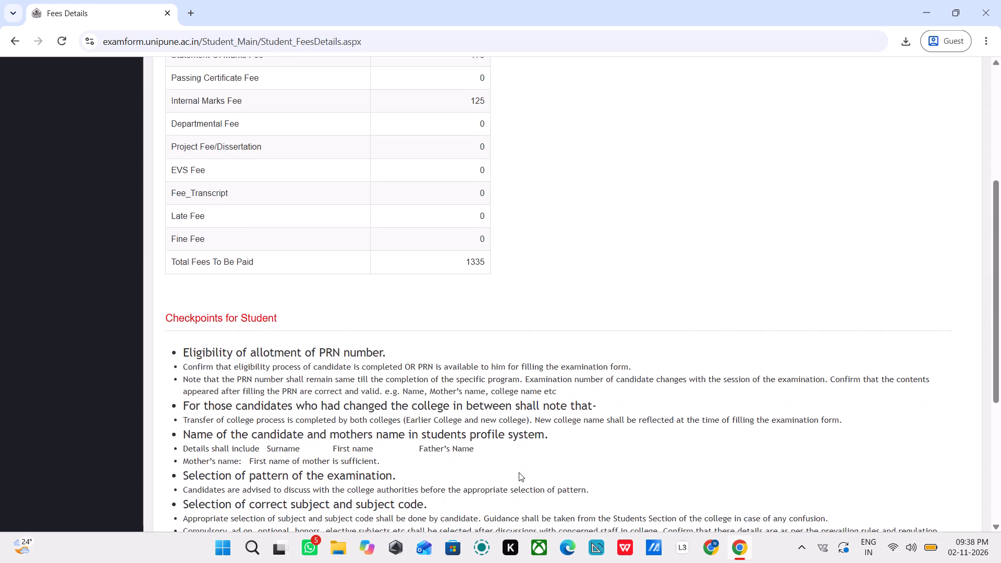
{"action": "scroll", "coordinate": [519, 472], "scroll_direction": "down", "scroll_amount": 7}
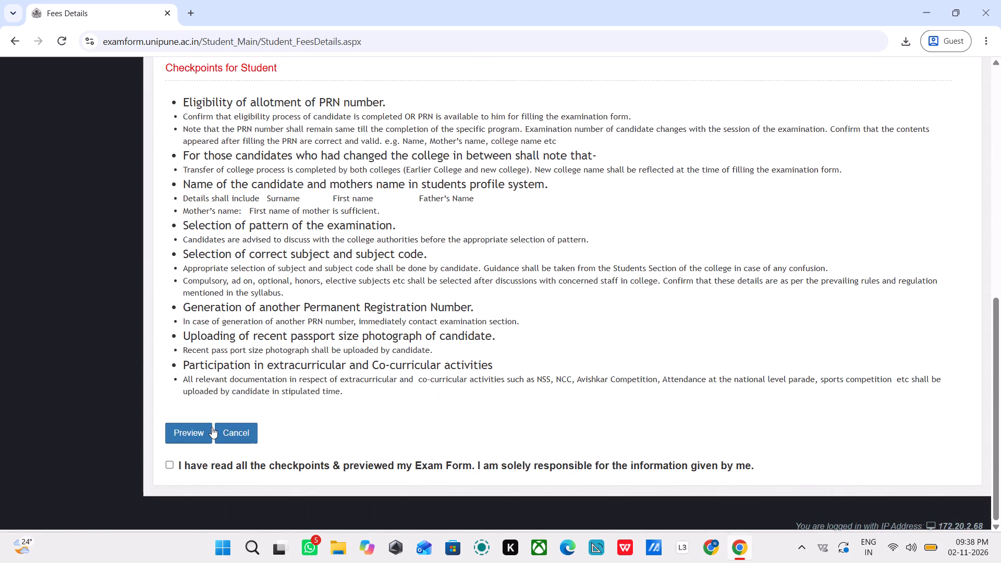
{"action": "left_click", "coordinate": [208, 431]}
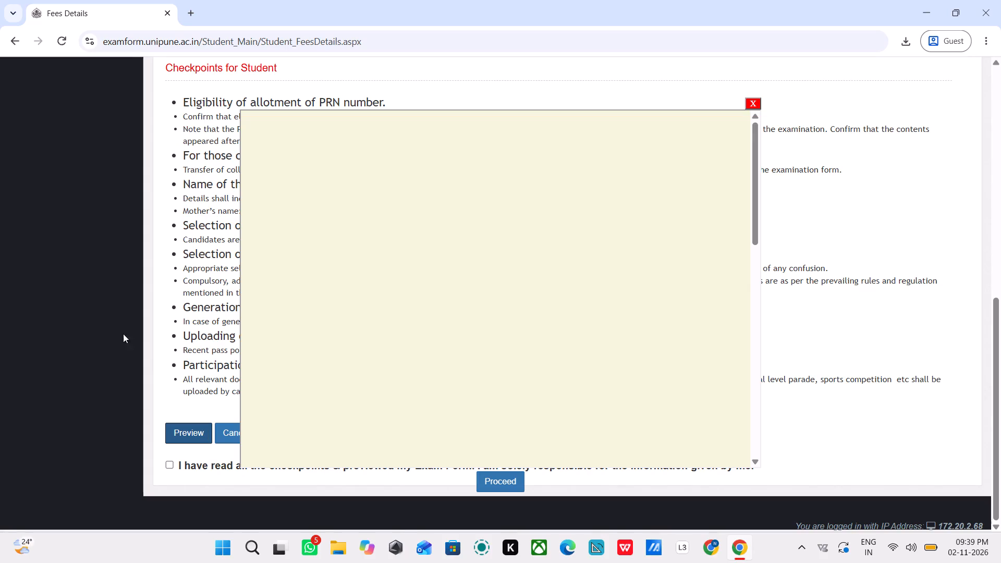
{"action": "scroll", "coordinate": [631, 300], "scroll_direction": "down", "scroll_amount": 5}
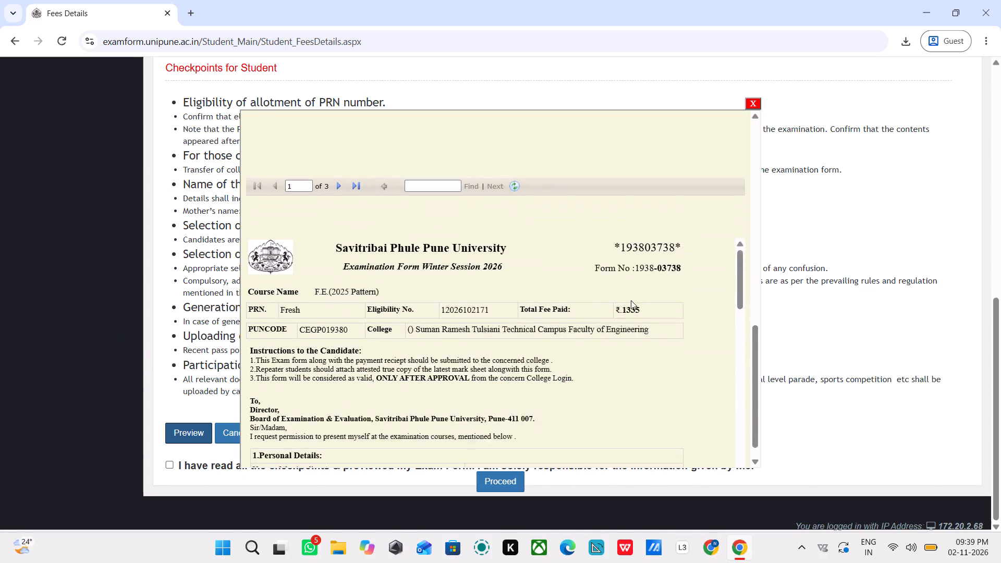
{"action": "scroll", "coordinate": [631, 300], "scroll_direction": "down", "scroll_amount": 5}
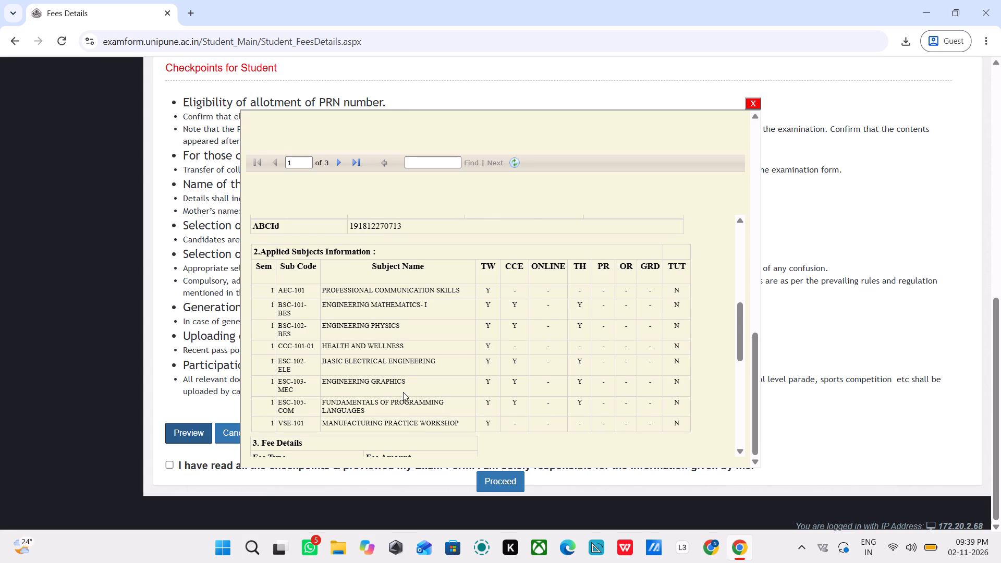
{"action": "scroll", "coordinate": [407, 395], "scroll_direction": "down", "scroll_amount": 2}
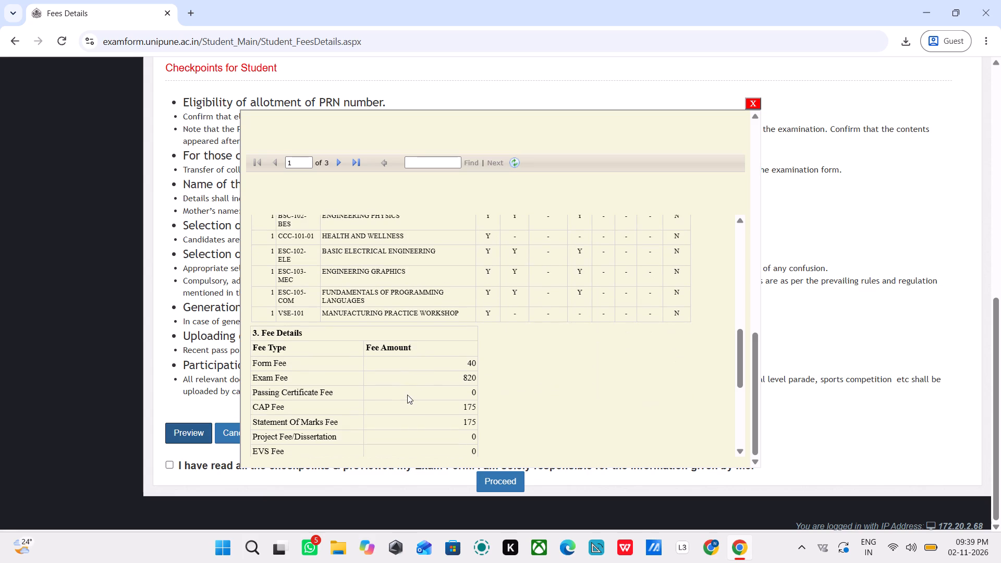
{"action": "scroll", "coordinate": [407, 395], "scroll_direction": "up", "scroll_amount": 2}
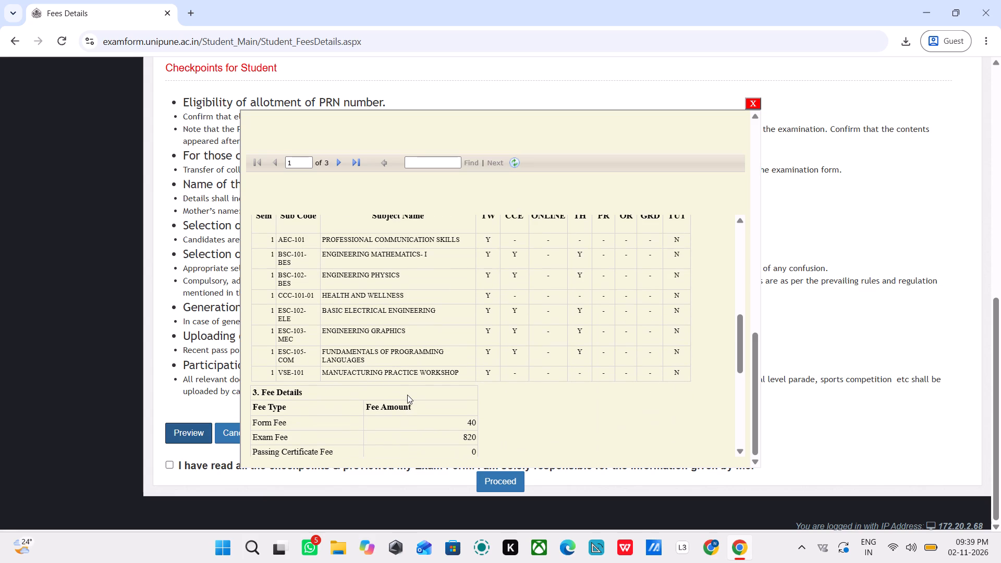
{"action": "scroll", "coordinate": [407, 395], "scroll_direction": "down", "scroll_amount": 3}
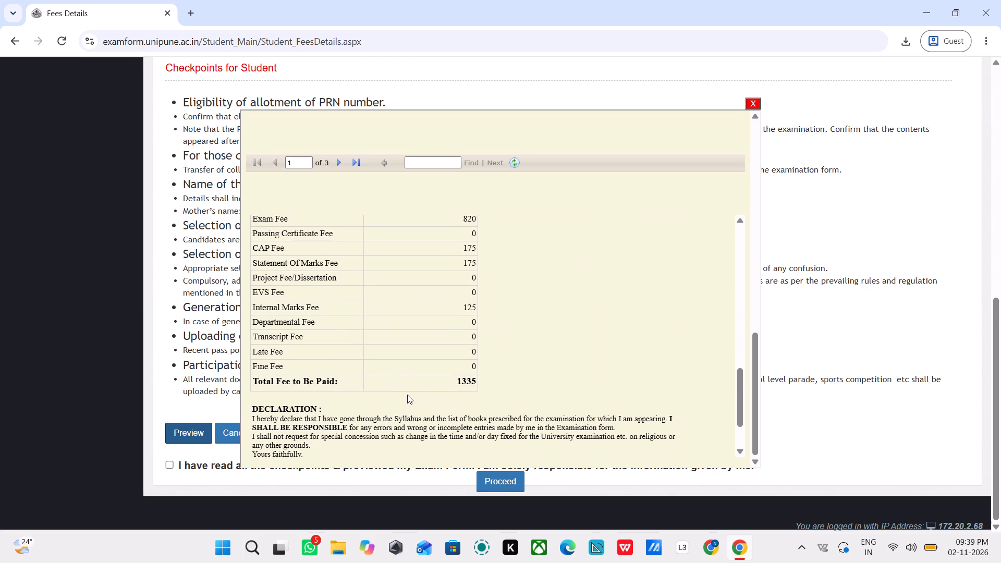
{"action": "scroll", "coordinate": [407, 395], "scroll_direction": "down", "scroll_amount": 3}
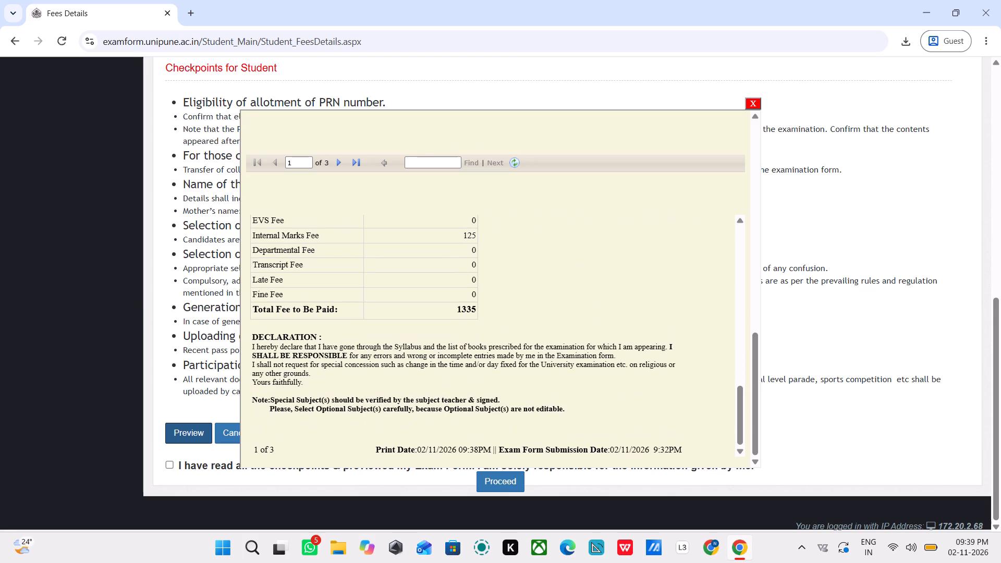
{"action": "scroll", "coordinate": [407, 395], "scroll_direction": "up", "scroll_amount": 4}
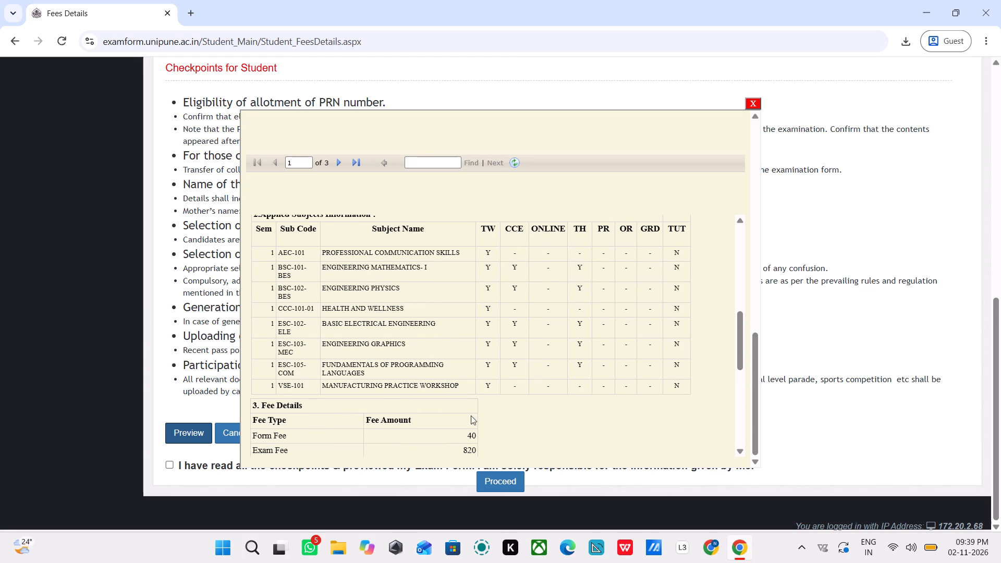
{"action": "left_click", "coordinate": [499, 480]}
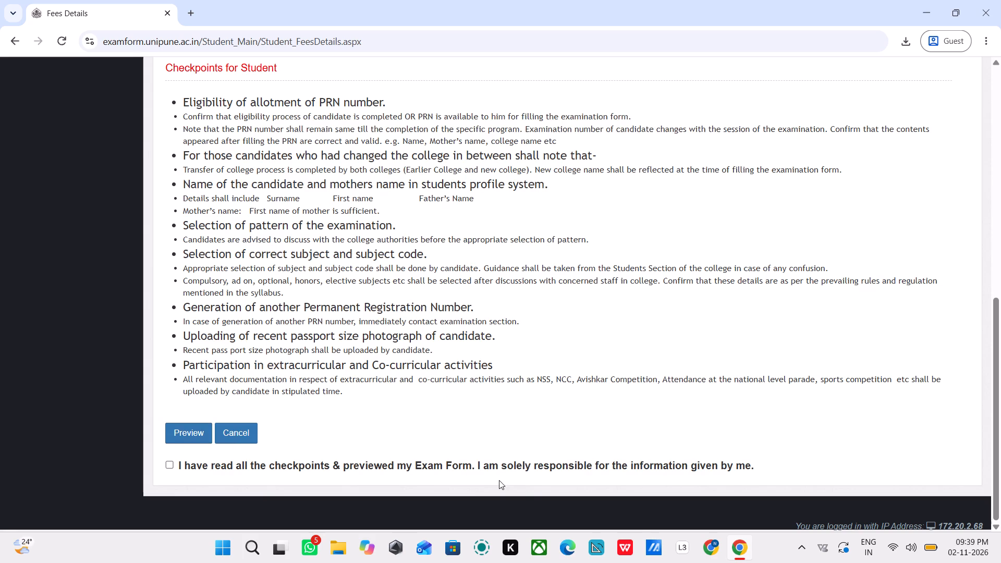
Accept the declaration of having read the checkpoints and previewed the form, and confirm the application to return to the dashboard.
{"action": "left_click", "coordinate": [174, 465]}
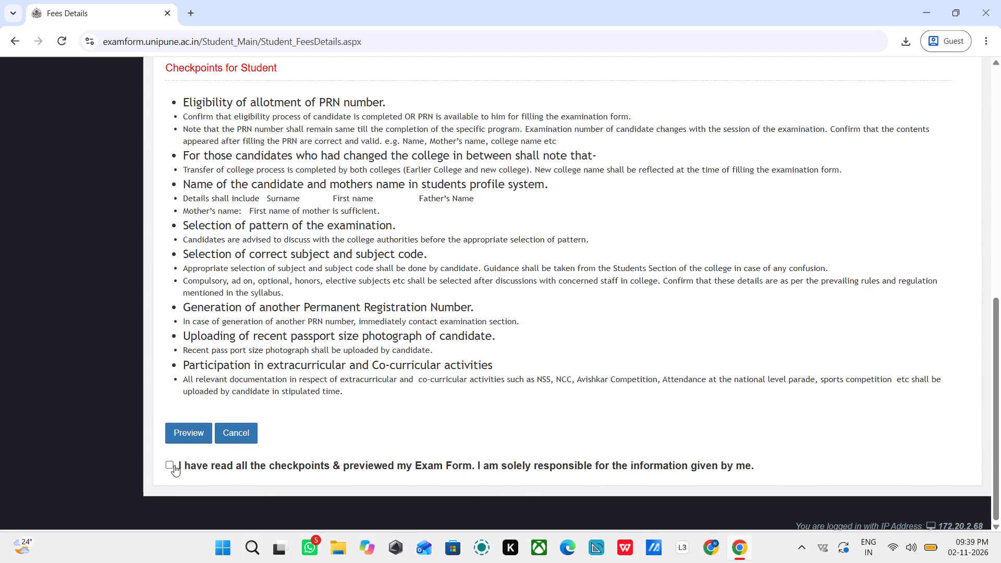
{"action": "left_click", "coordinate": [170, 467]}
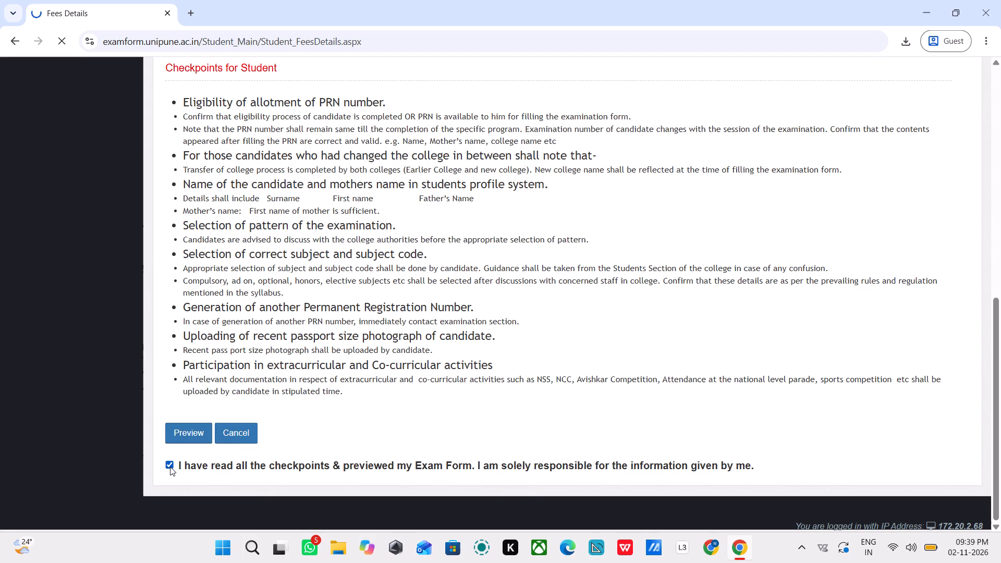
{"action": "scroll", "coordinate": [485, 355], "scroll_direction": "down", "scroll_amount": 5}
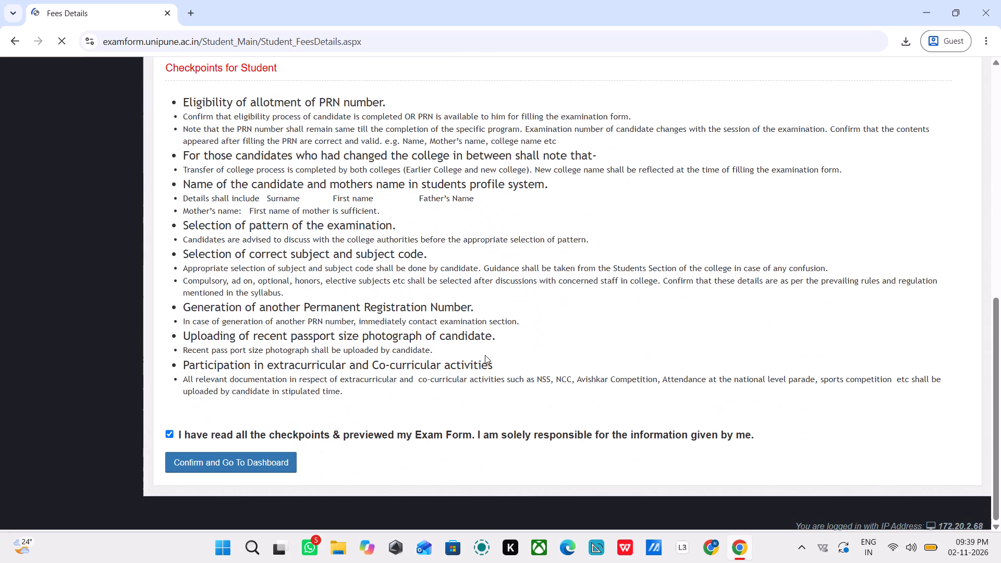
{"action": "left_click", "coordinate": [272, 470]}
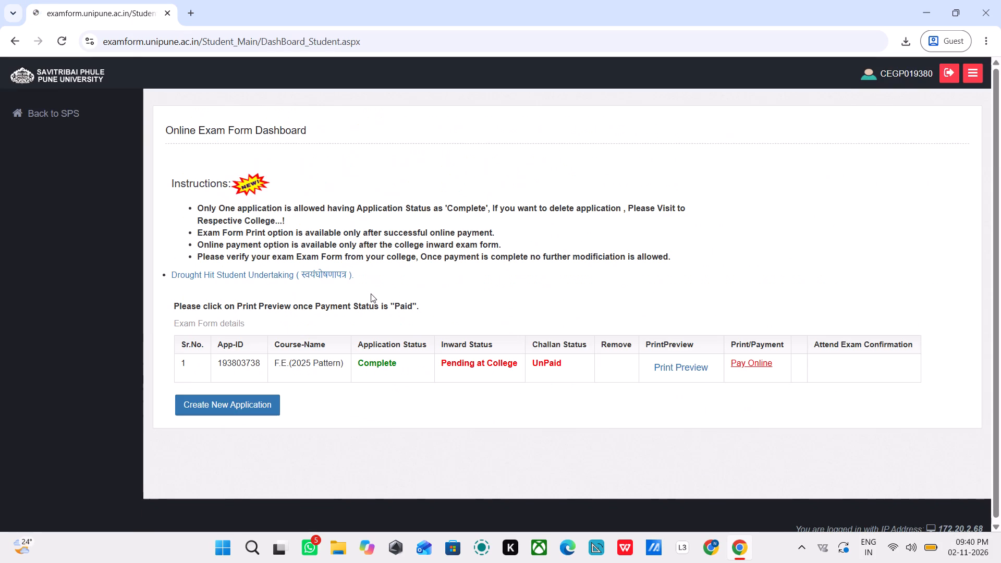
Download the print preview of the F.E.(2025 Pattern) application to Downloads as a PDF under its suggested file name.
{"action": "left_click", "coordinate": [683, 372]}
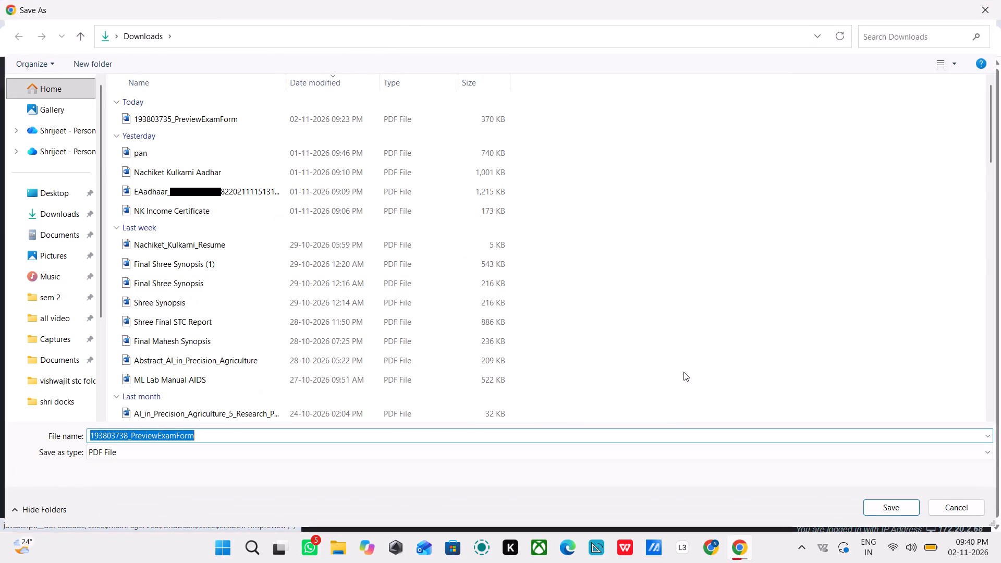
{"action": "key", "text": "Return"}
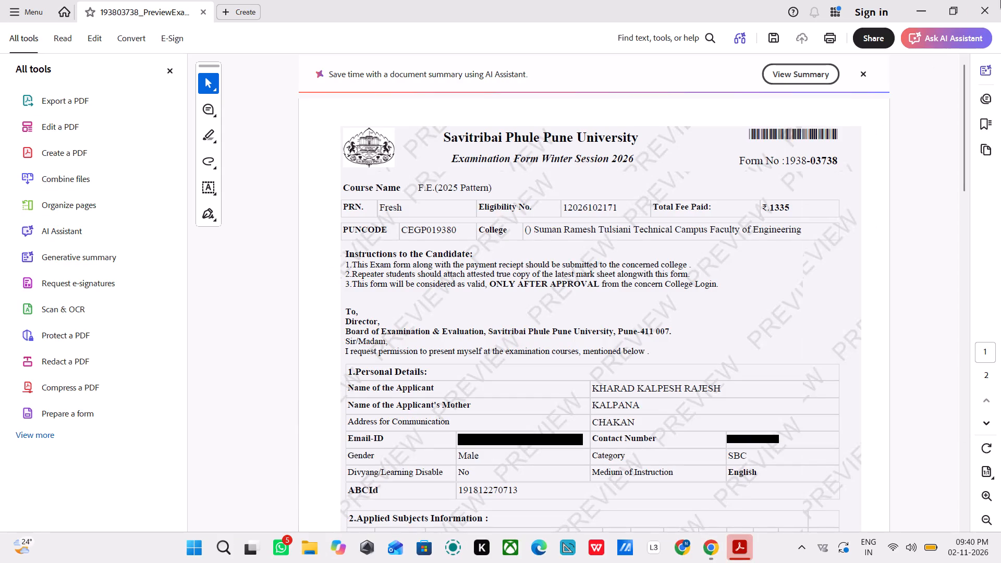
Close the preview PDF opened in Acrobat without saving another copy and return to the exam form dashboard in the browser.
{"action": "left_click", "coordinate": [1000, 0]}
{"action": "key", "text": "Right"}
{"action": "key", "text": "Return"}
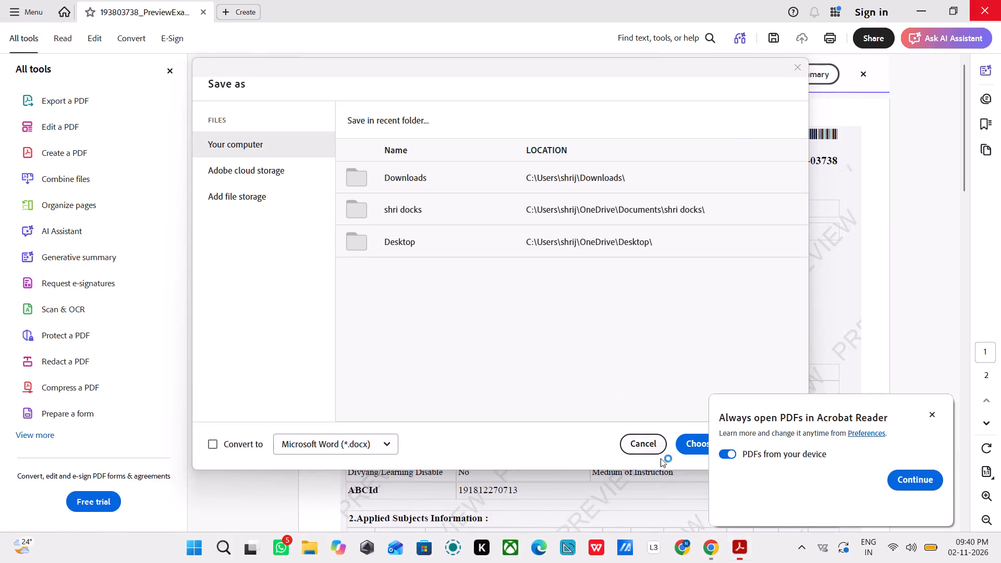
{"action": "left_click", "coordinate": [934, 411]}
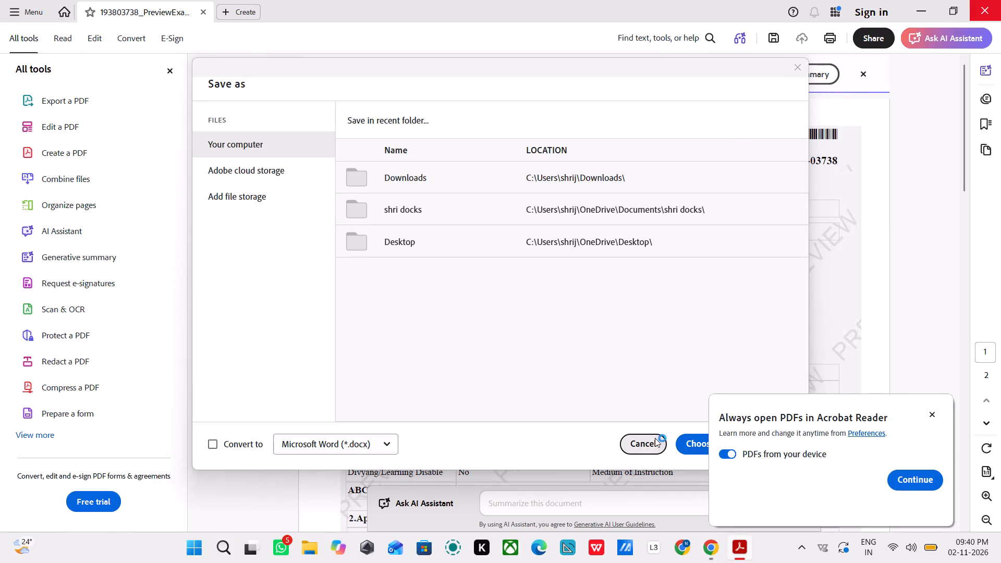
{"action": "left_click", "coordinate": [642, 438]}
{"action": "left_click", "coordinate": [1000, 0]}
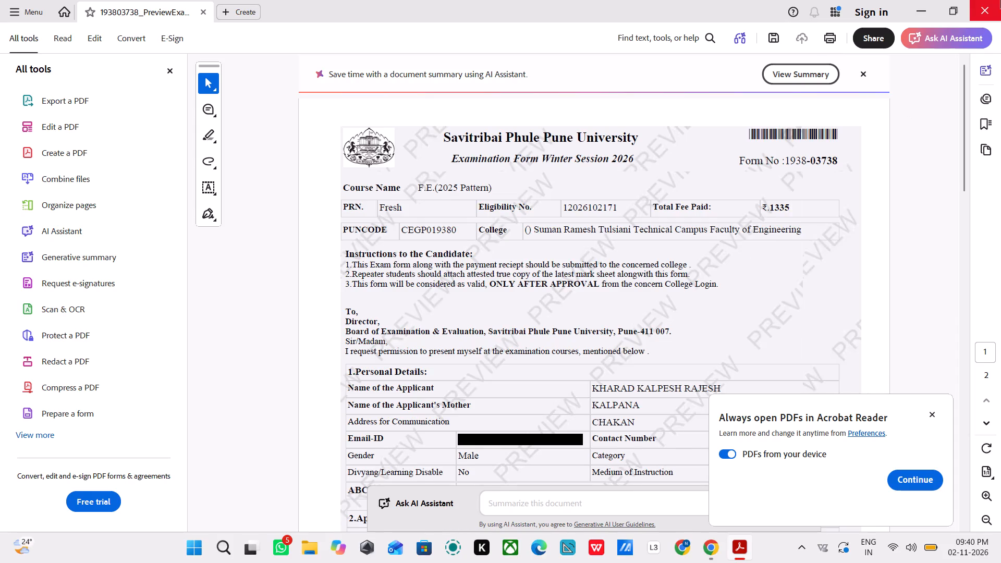
{"action": "left_click", "coordinate": [572, 302]}
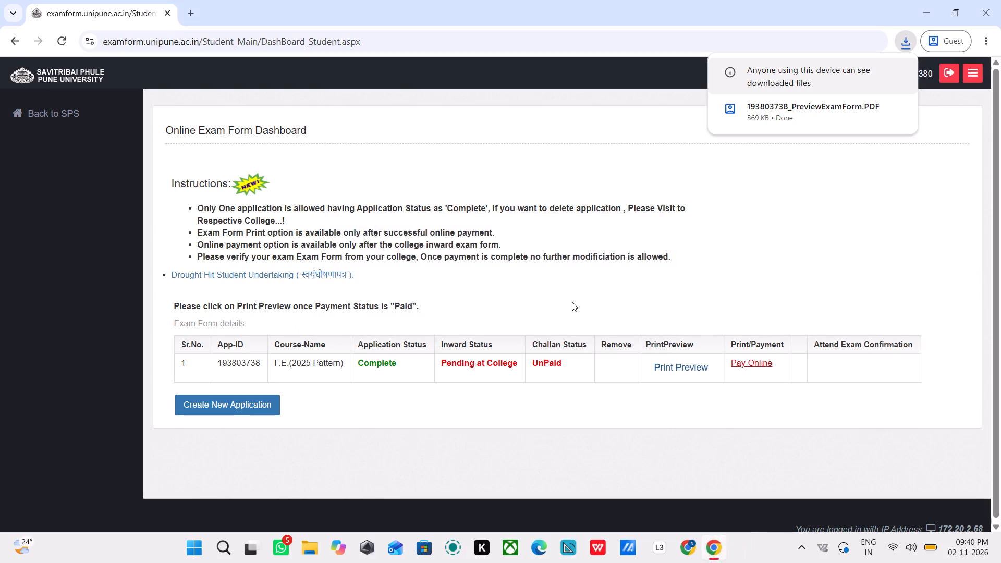
Locate the newly downloaded PreviewExamForm PDF in Downloads and send it over Bluetooth to the A14 phone with authentication on.
{"action": "left_click", "coordinate": [874, 111]}
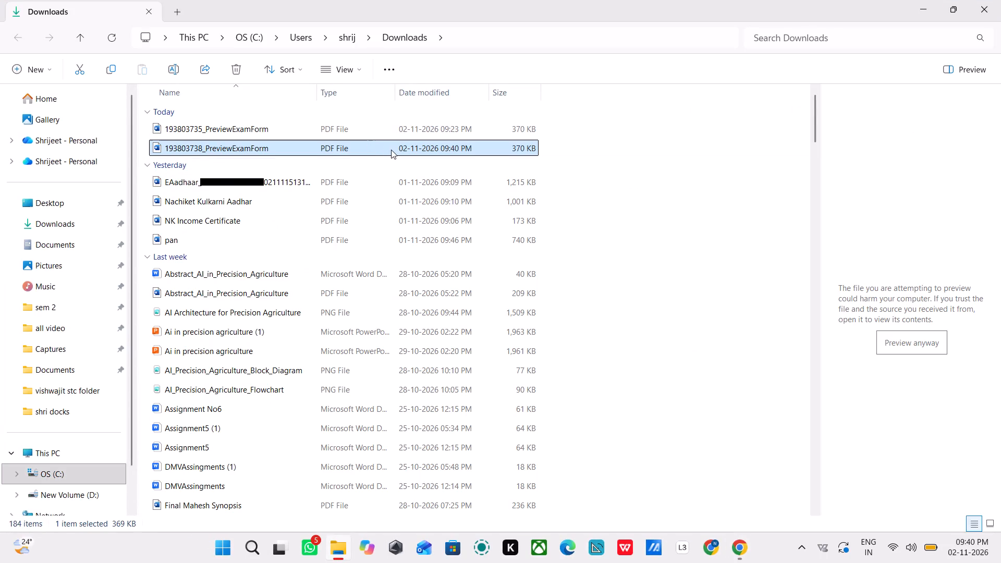
{"action": "right_click", "coordinate": [391, 150]}
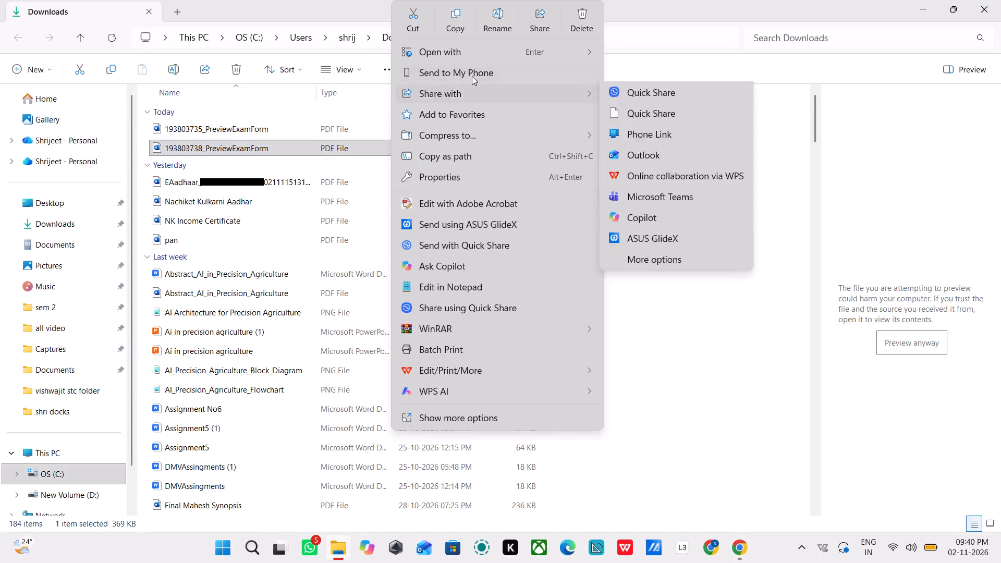
{"action": "left_click", "coordinate": [463, 414]}
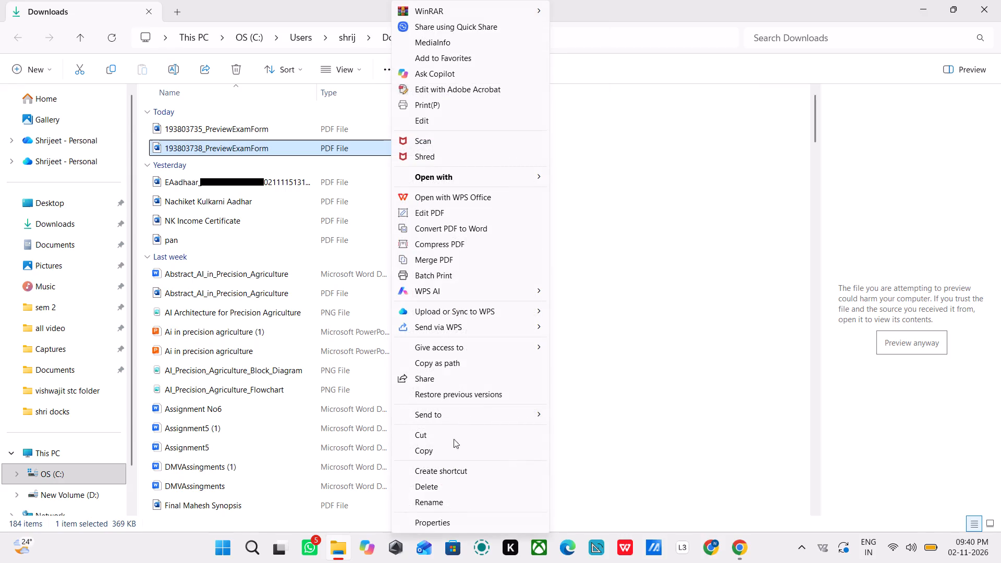
{"action": "left_click", "coordinate": [463, 409]}
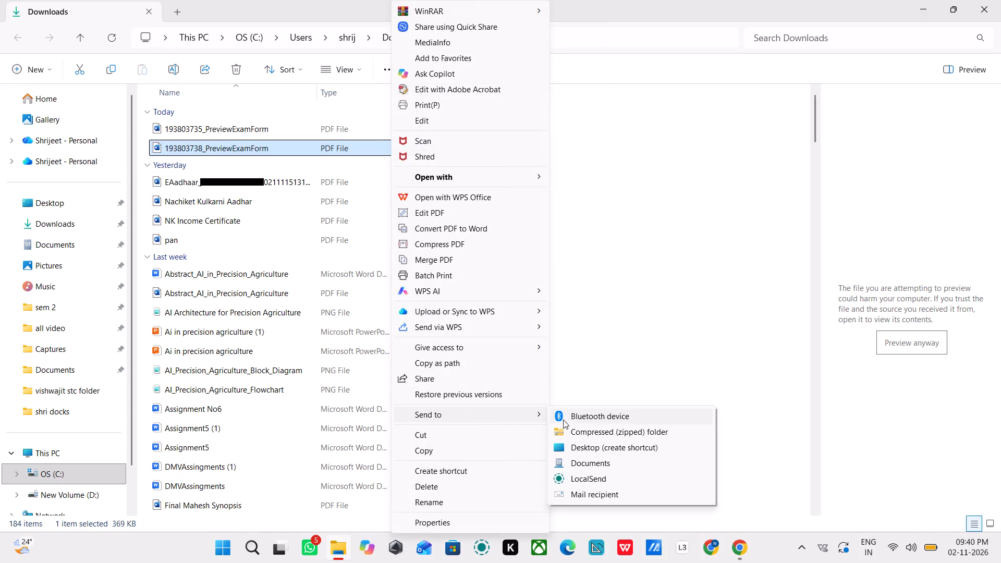
{"action": "left_click", "coordinate": [569, 415]}
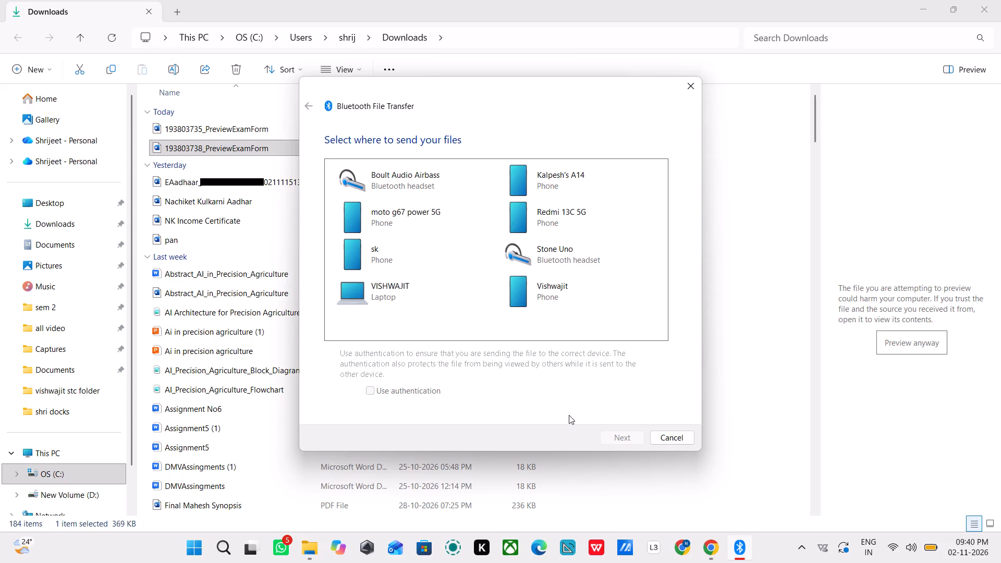
{"action": "left_click", "coordinate": [547, 182]}
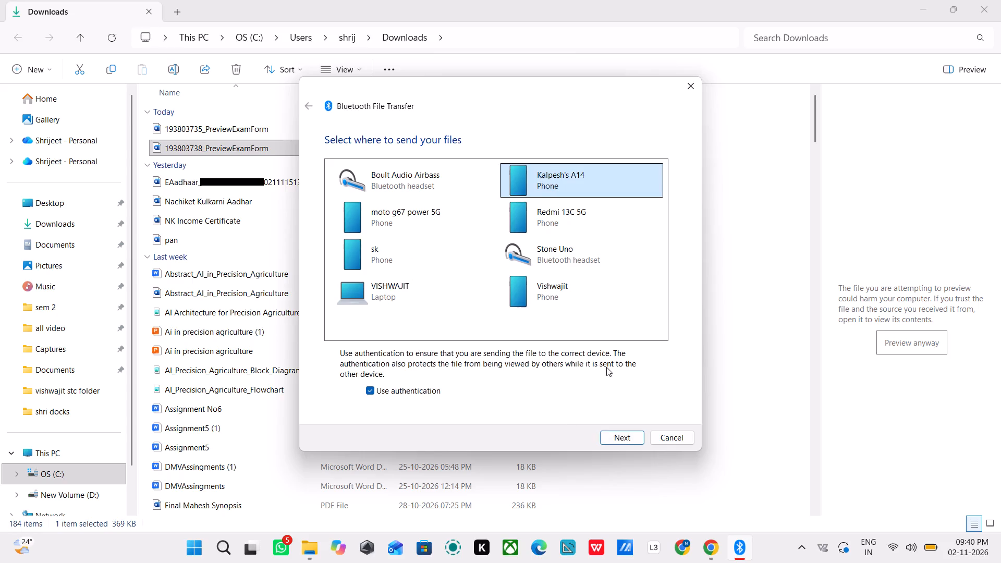
{"action": "left_click", "coordinate": [622, 434]}
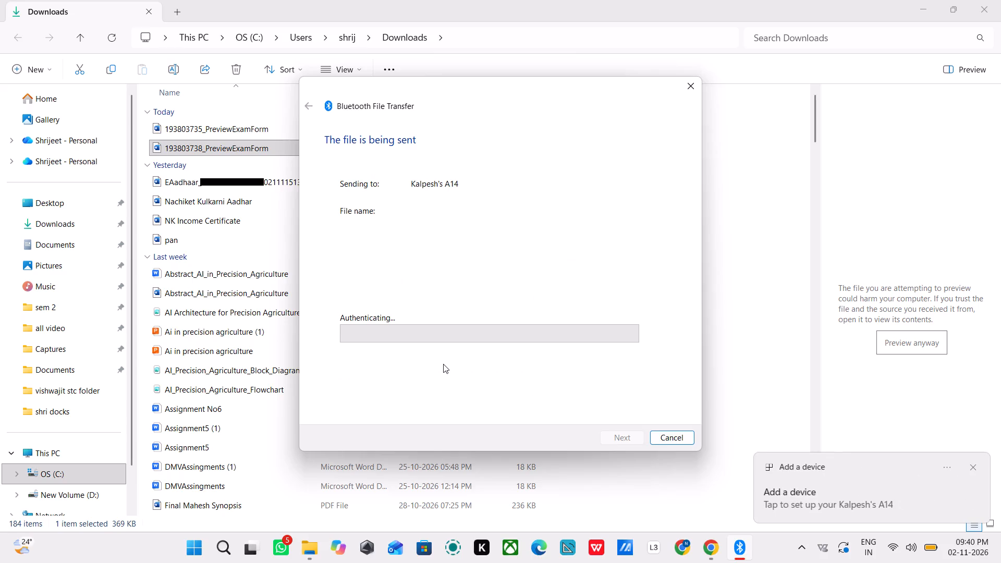
Pair the A14 phone by accepting the PIN match, close the Bluetooth device settings, and finish the file transfer.
{"action": "left_click", "coordinate": [794, 483]}
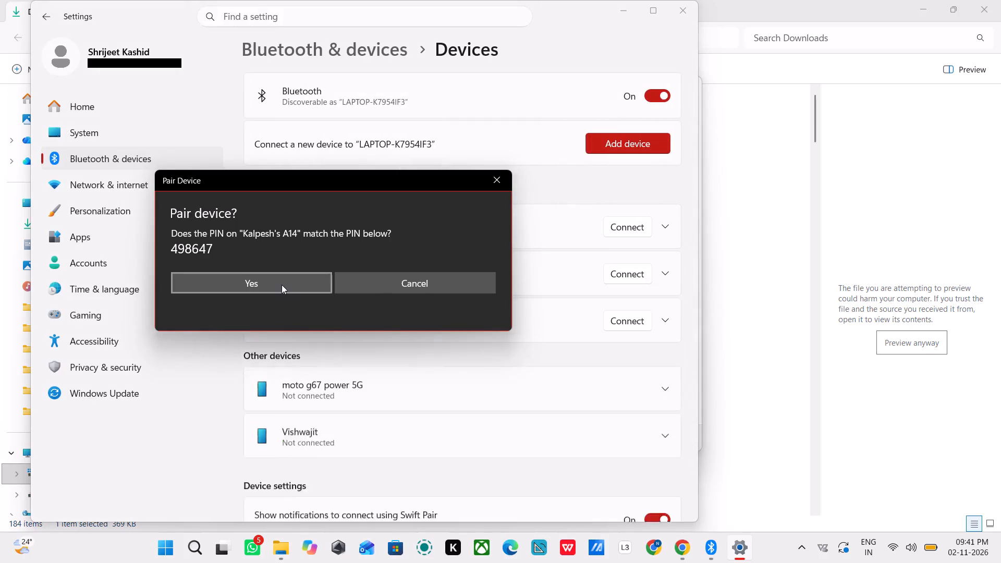
{"action": "left_click", "coordinate": [282, 285]}
{"action": "left_click", "coordinate": [380, 275]}
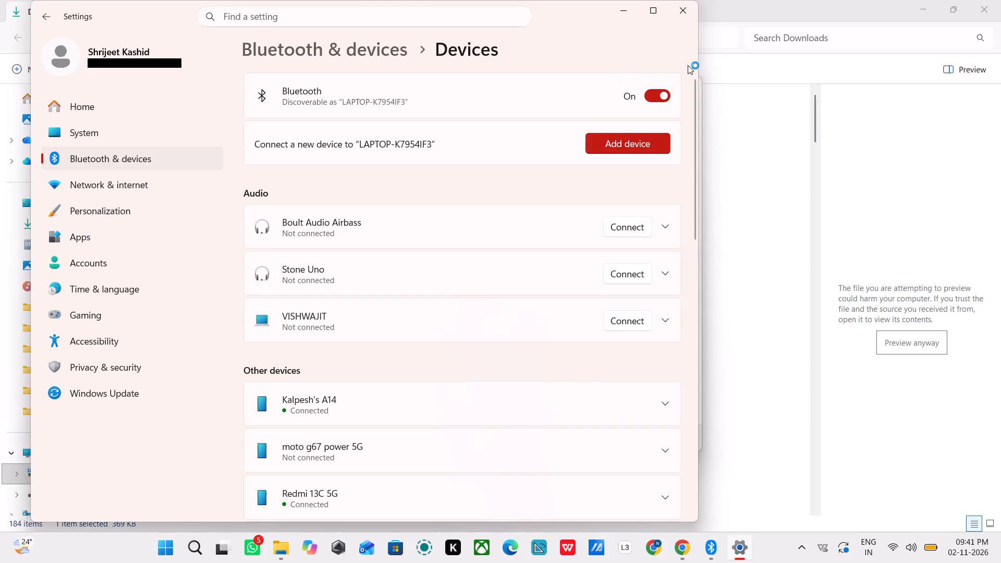
{"action": "left_click", "coordinate": [689, 14]}
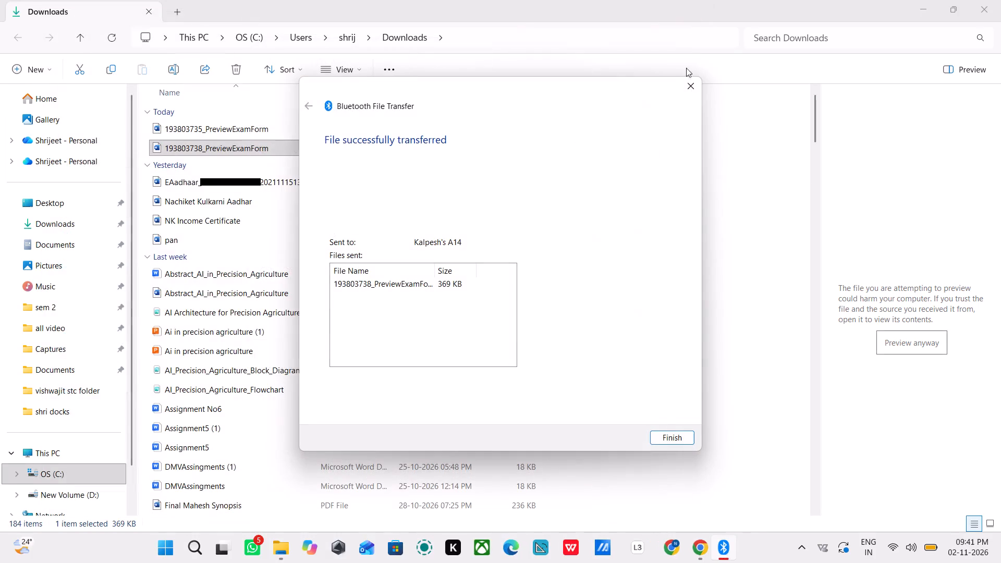
{"action": "left_click", "coordinate": [677, 437]}
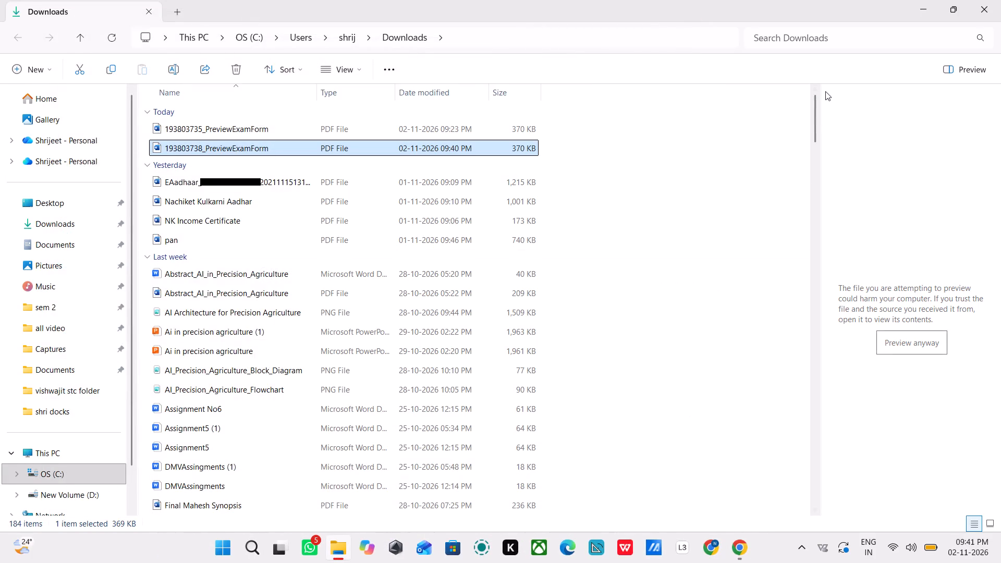
Deselect the PDF and close the Downloads folder window to return to the exam form dashboard.
{"action": "left_click_drag", "start_coordinate": [804, 119], "coordinate": [760, 123]}
{"action": "left_click", "coordinate": [760, 123]}
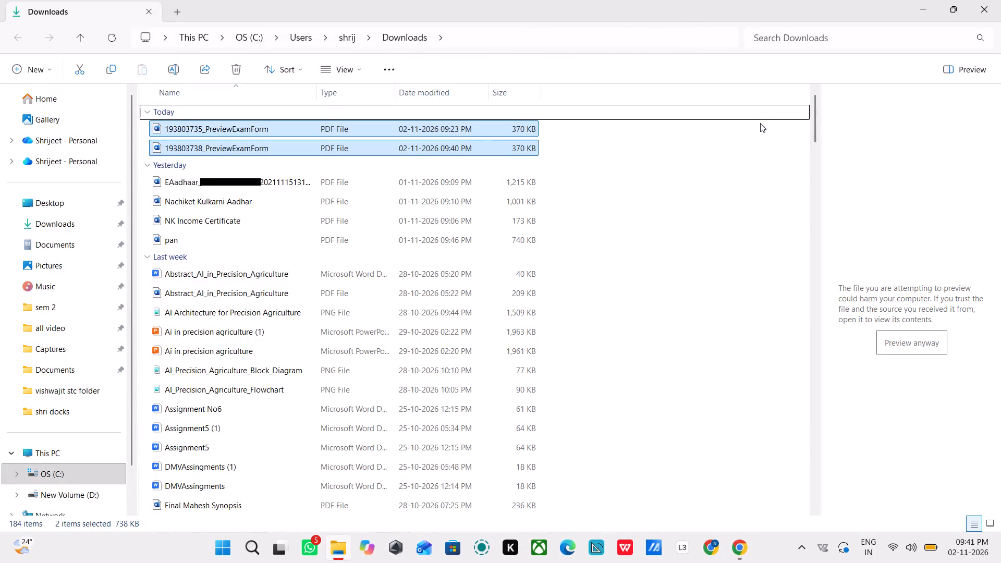
{"action": "left_click", "coordinate": [1000, 0]}
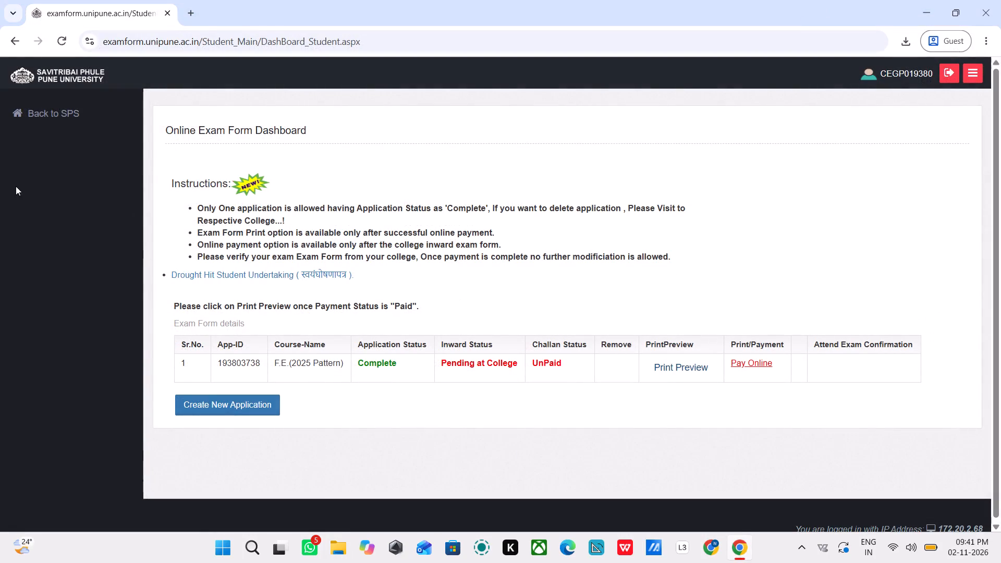
Log out of the student's exam form account and close the browser.
{"action": "left_click", "coordinate": [946, 77]}
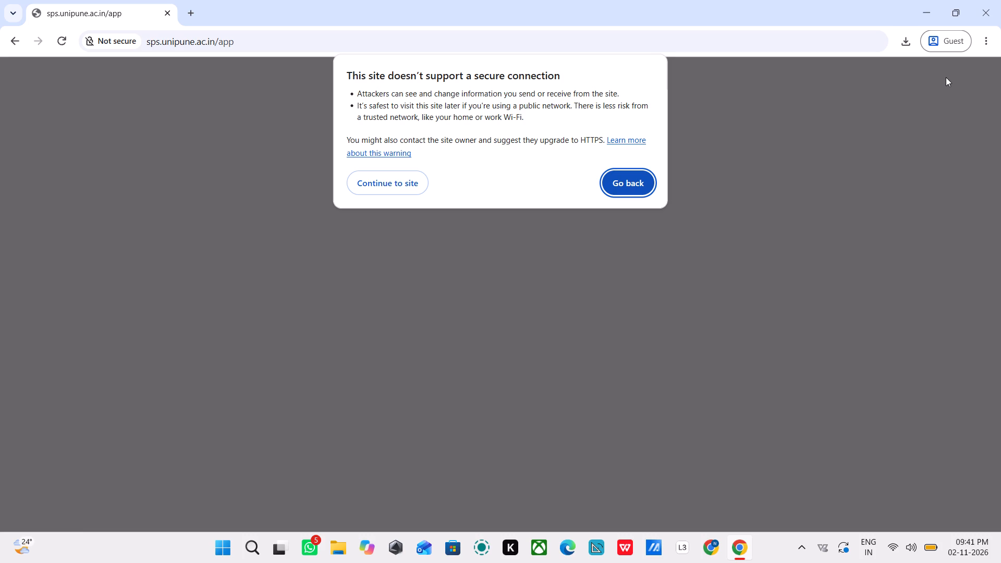
{"action": "left_click", "coordinate": [1000, 0]}
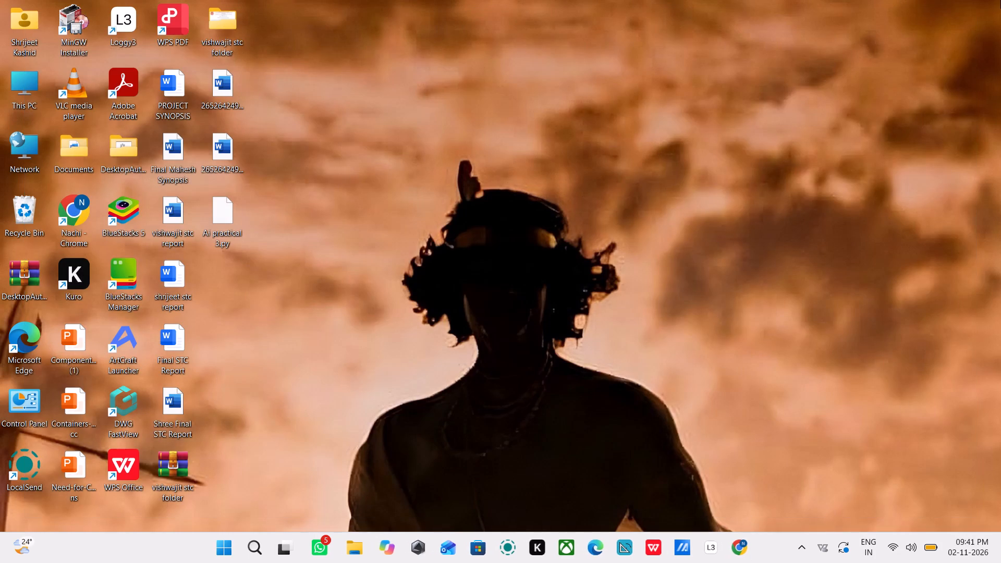